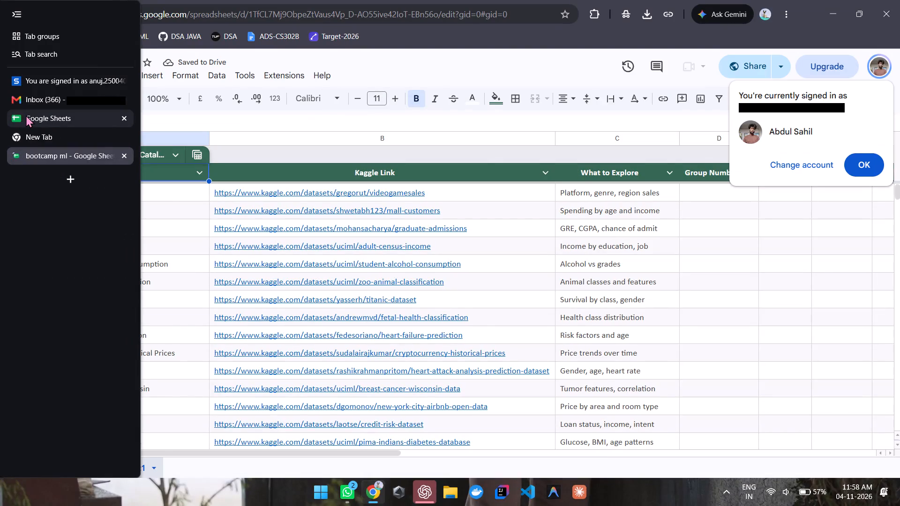
# Go to the Google Sheets home page and look through the whole list of recent spreadsheets.
pyautogui.click(26, 115)
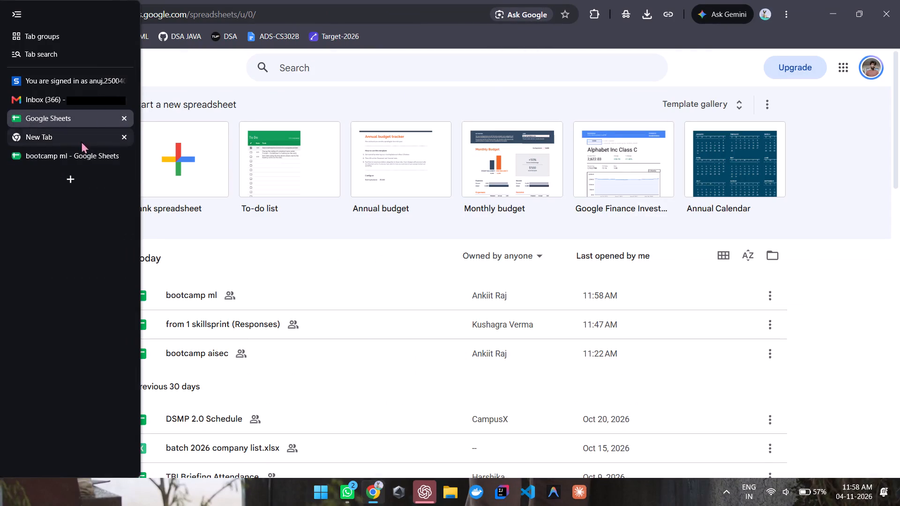
pyautogui.scroll(-2, 278, 287)
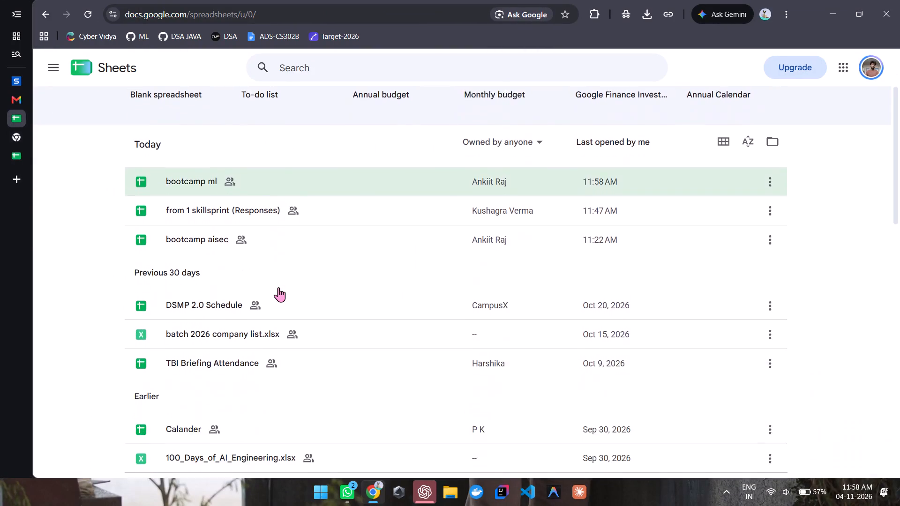
pyautogui.scroll(-5, 278, 287)
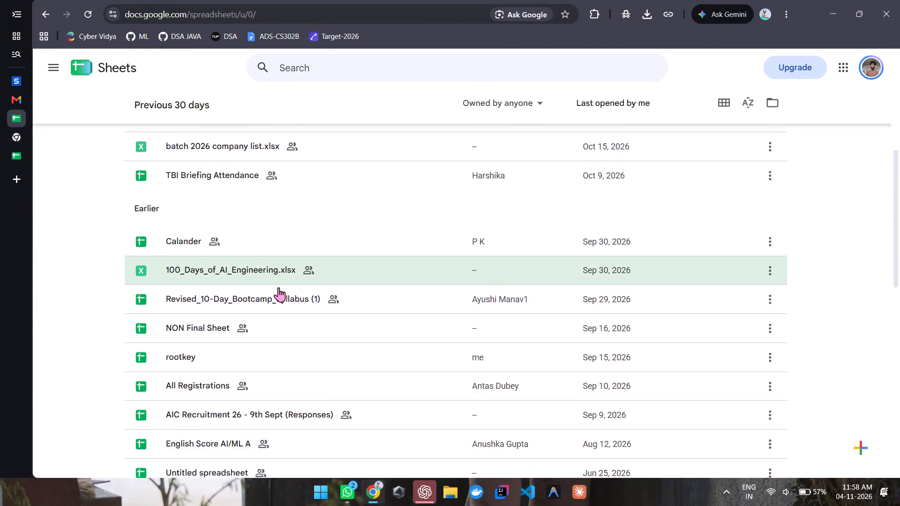
pyautogui.scroll(-3, 278, 287)
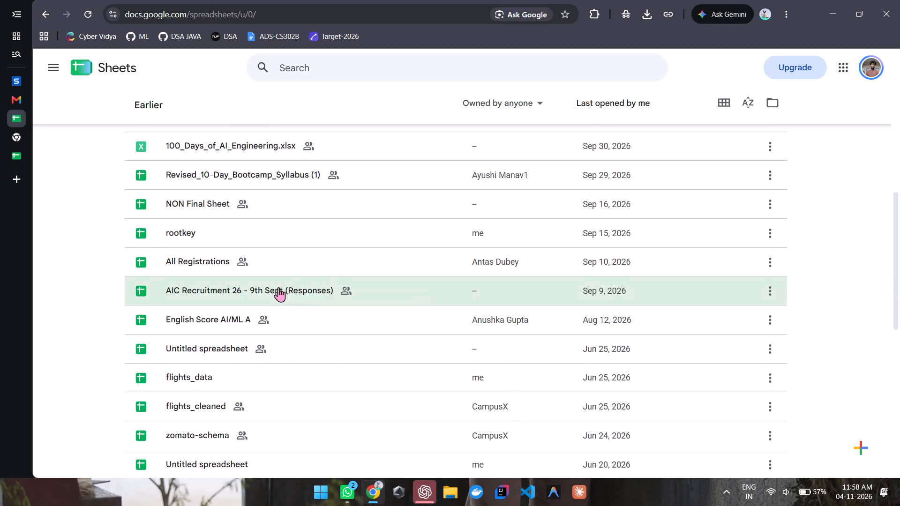
pyautogui.scroll(-7, 278, 287)
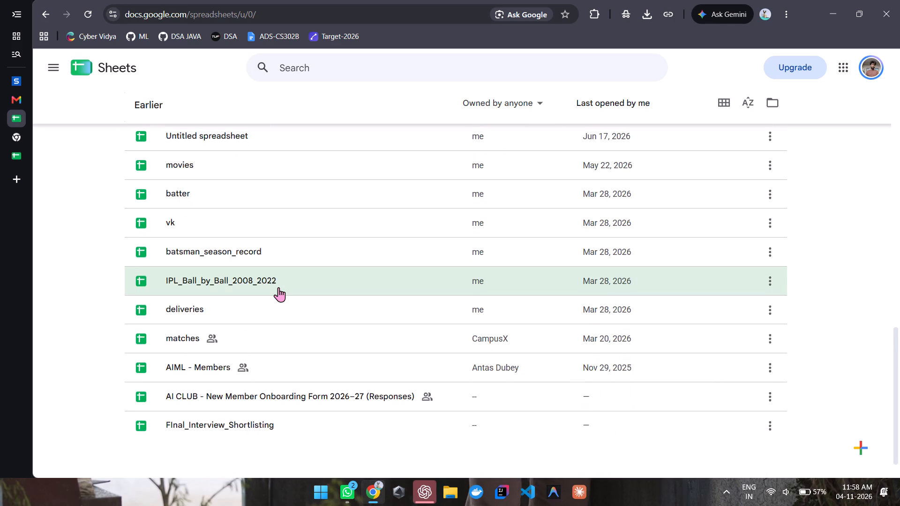
pyautogui.scroll(-2, 278, 287)
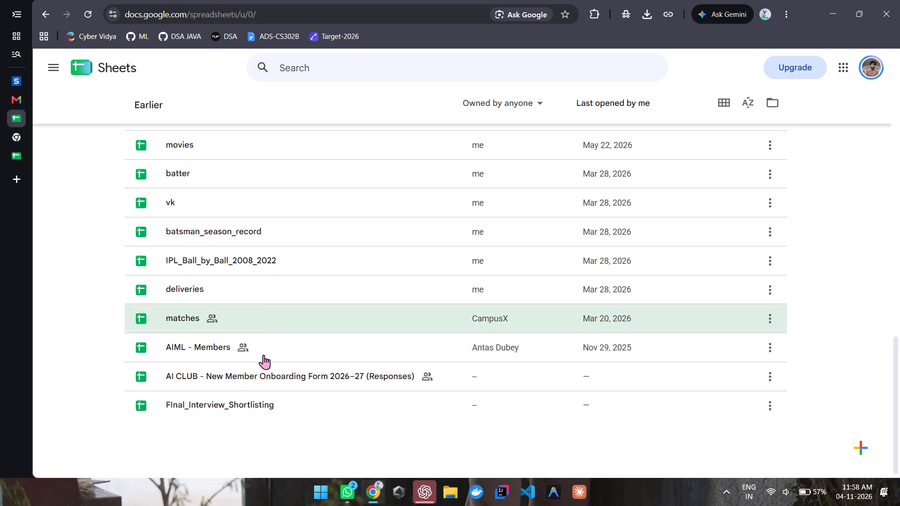
pyautogui.scroll(9, 312, 274)
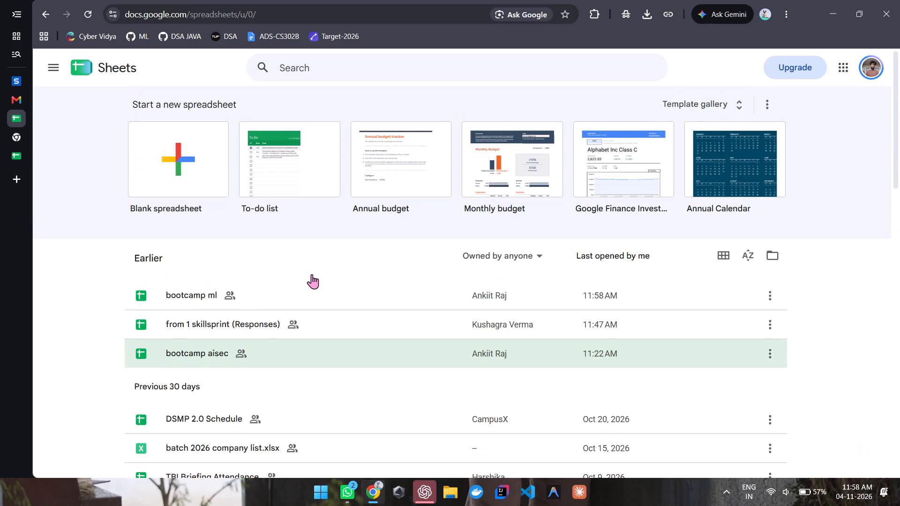
pyautogui.scroll(2, 312, 274)
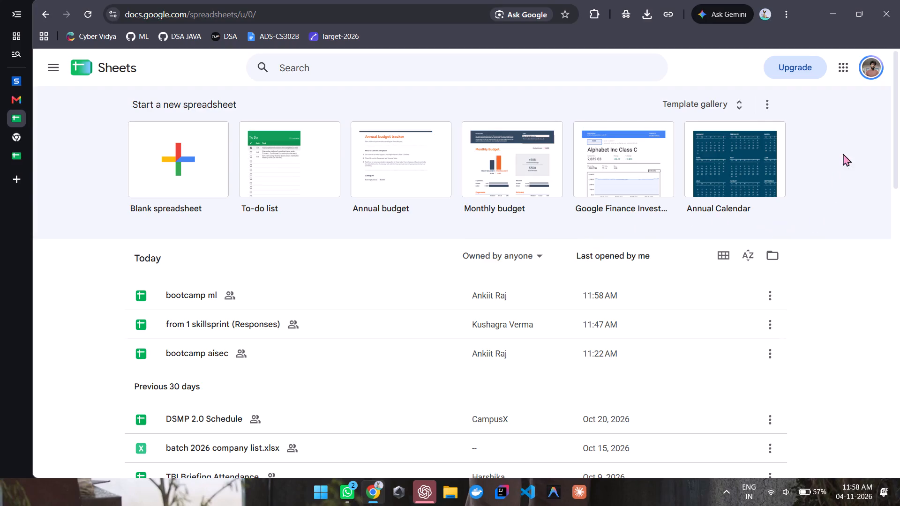
# Switch Google Sheets to the KIET University account.
pyautogui.click(869, 74)
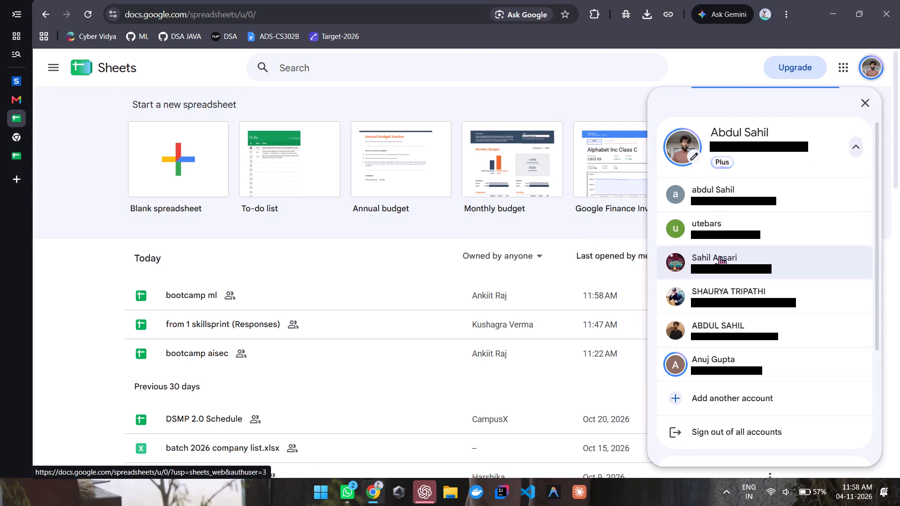
pyautogui.click(732, 320)
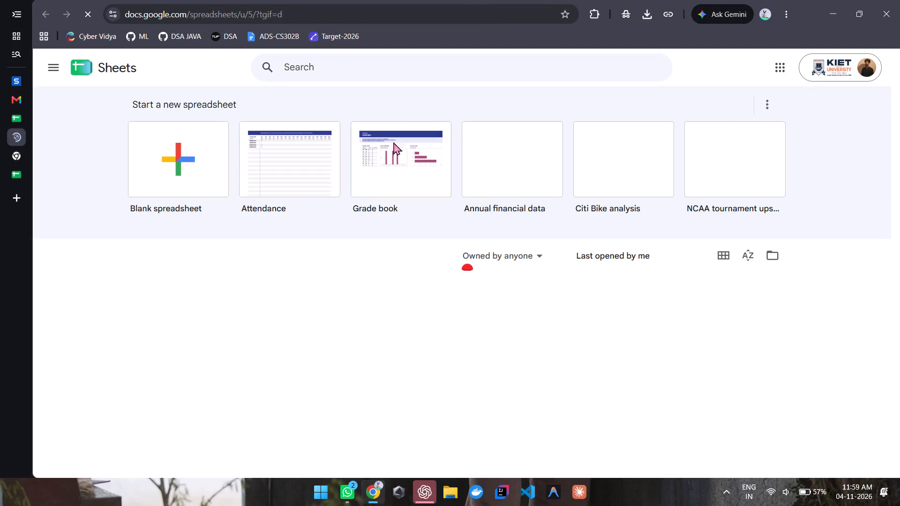
# Open one of the shared "Document from" XLSX files listed just below ALL SUBJECT TYPE WISE STUDENT ATTENDANCE REPORT(47).xlsx.
pyautogui.scroll(-1, 397, 313)
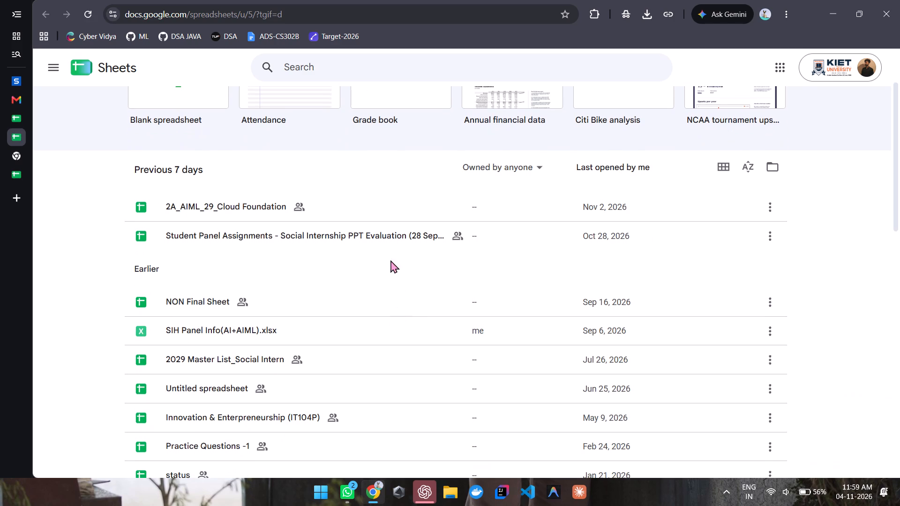
pyautogui.scroll(-5, 364, 321)
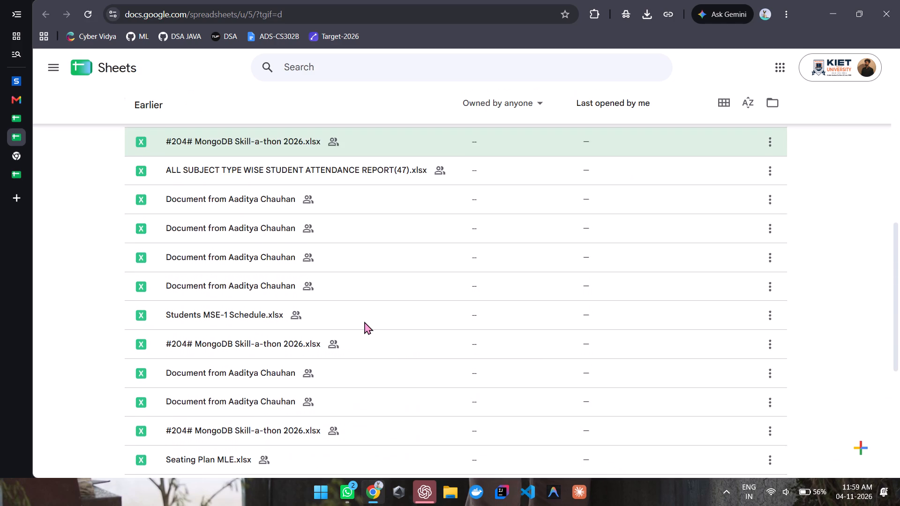
pyautogui.scroll(1, 364, 321)
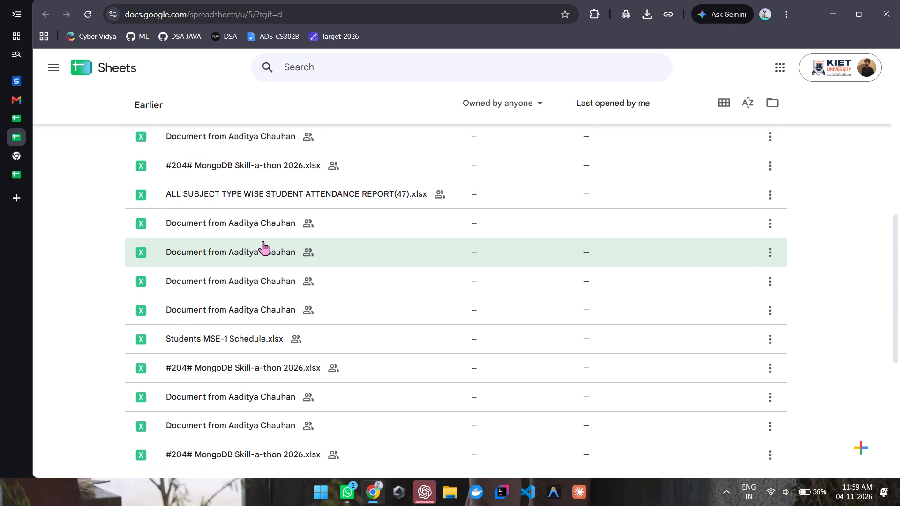
pyautogui.click(260, 235)
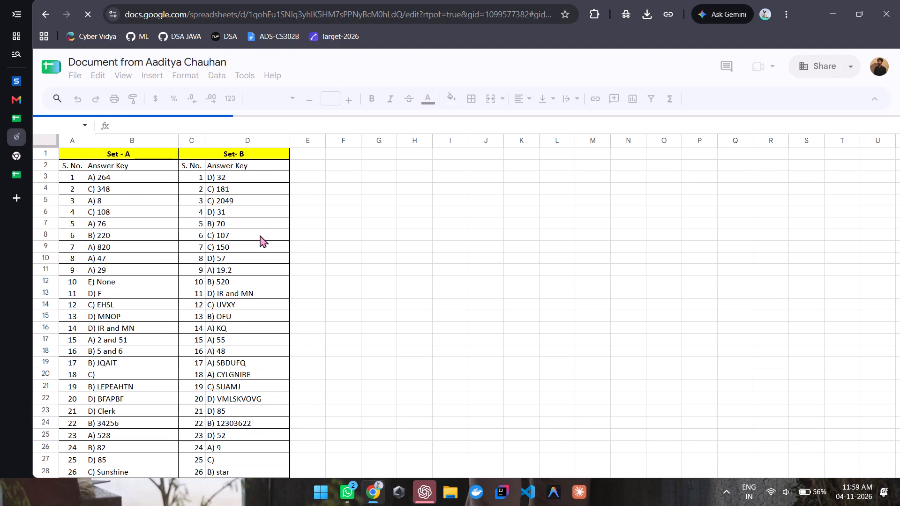
# Examine the Set - A and Set- B answer keys on Sheet1, dismissing the Office editing introduction without the tour.
pyautogui.scroll(-4, 367, 286)
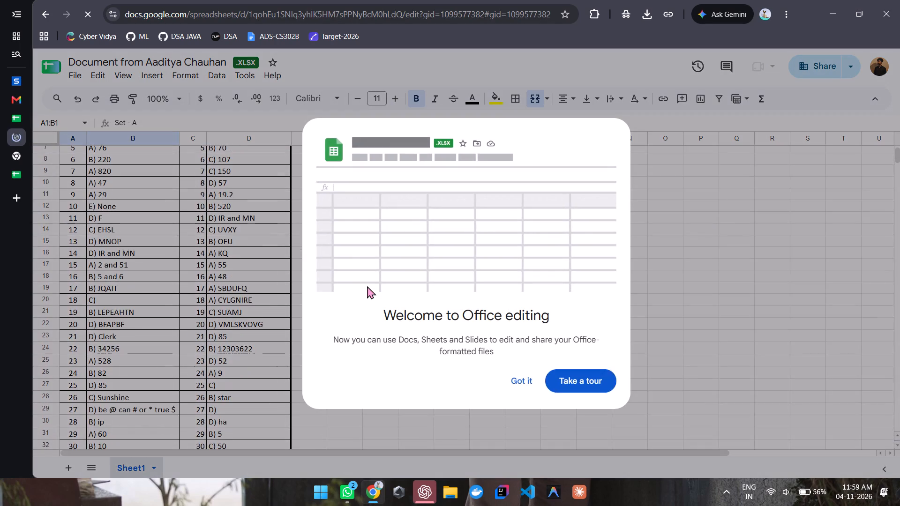
pyautogui.scroll(-3, 367, 286)
pyautogui.scroll(1, 367, 286)
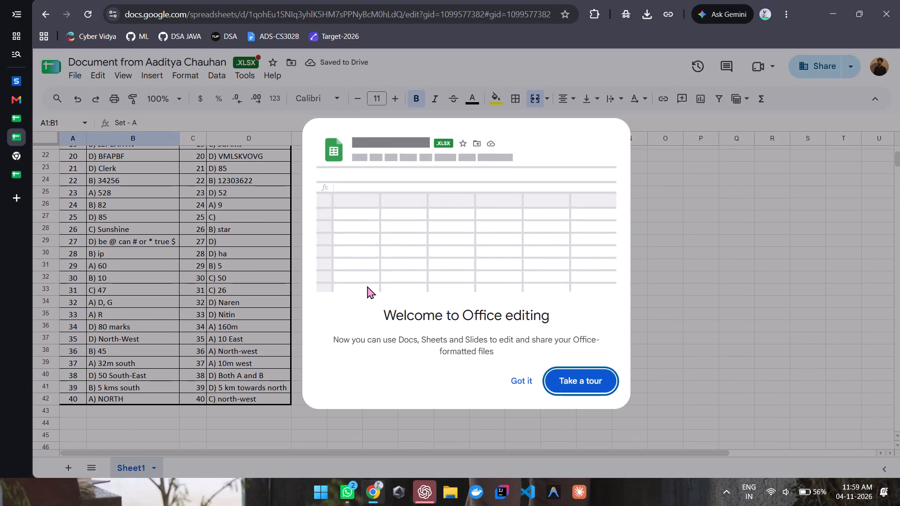
pyautogui.click(516, 386)
pyautogui.scroll(8, 413, 297)
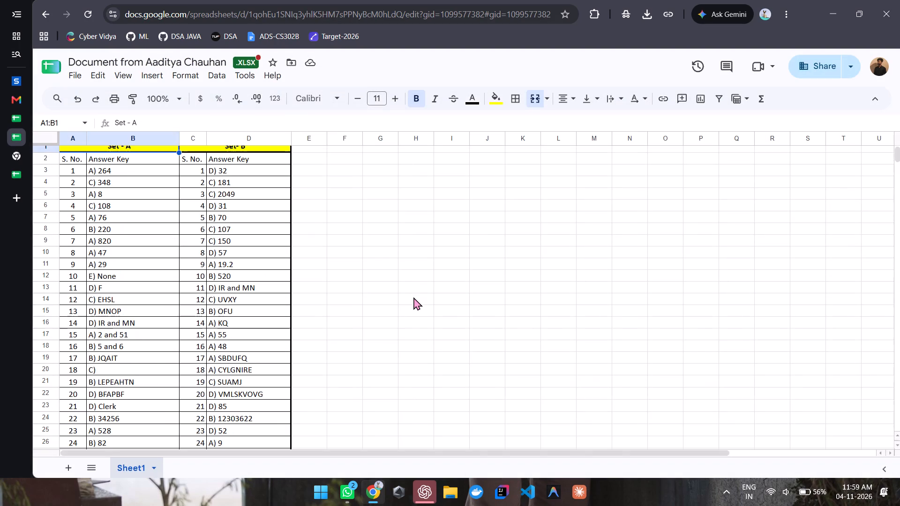
pyautogui.click(52, 21)
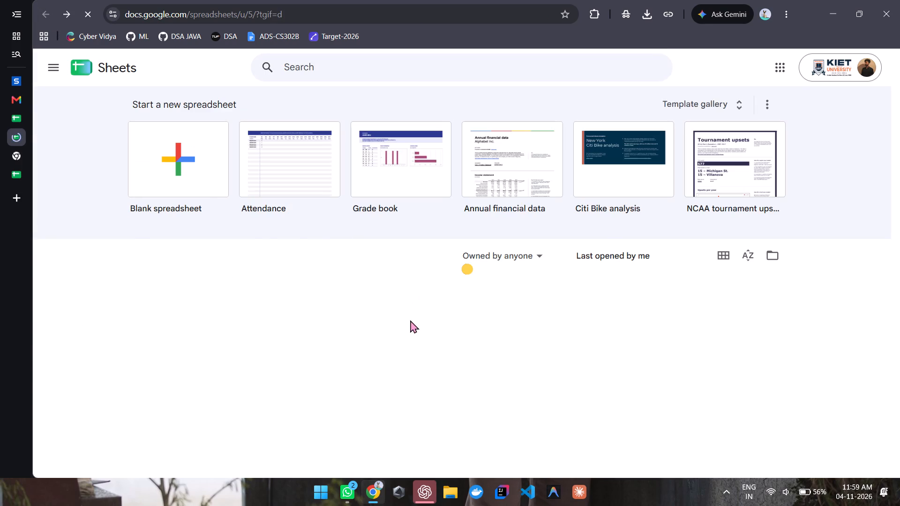
pyautogui.scroll(-2, 410, 320)
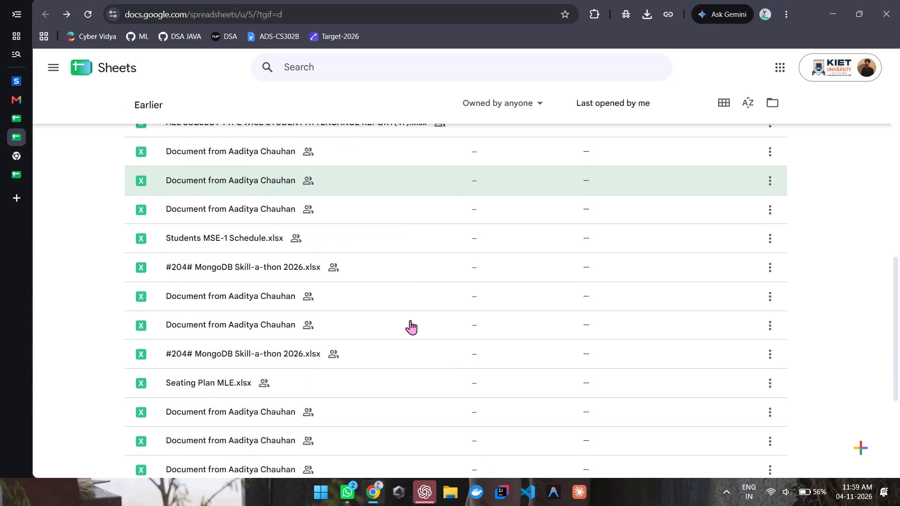
pyautogui.scroll(-1, 410, 320)
pyautogui.scroll(-7, 812, 343)
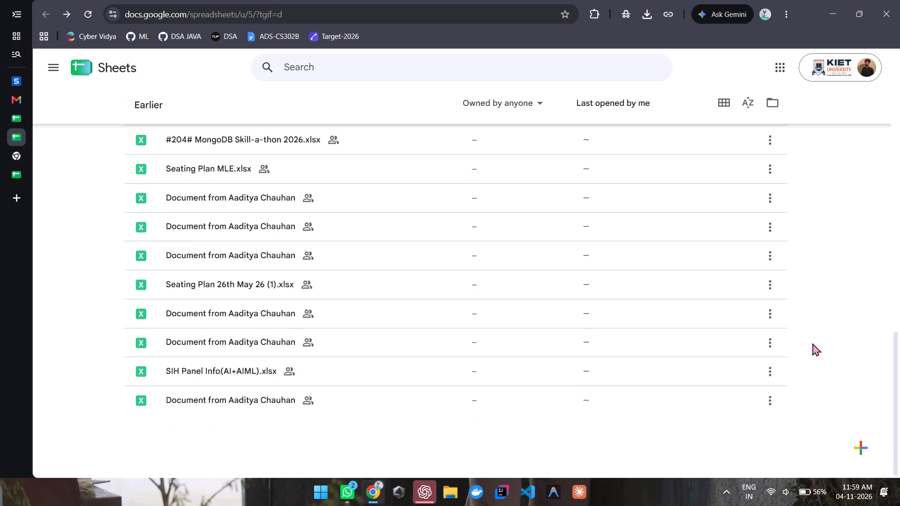
pyautogui.scroll(7, 812, 343)
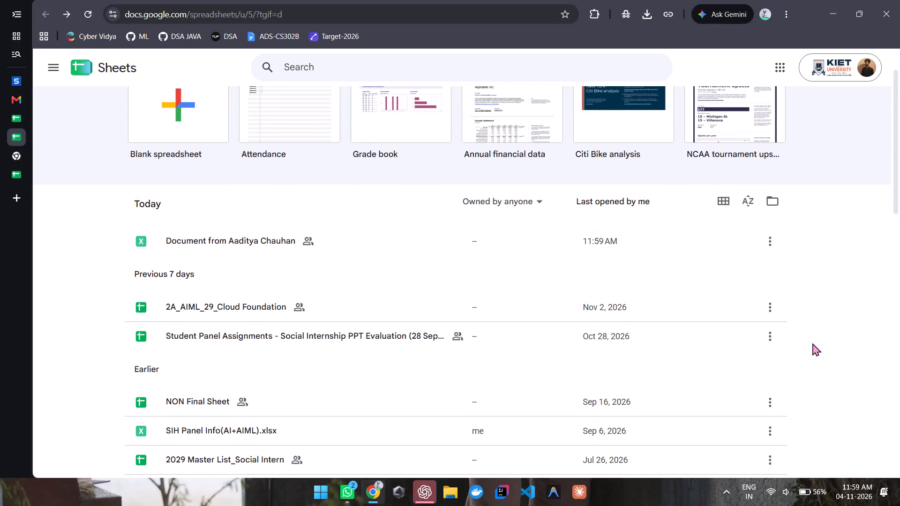
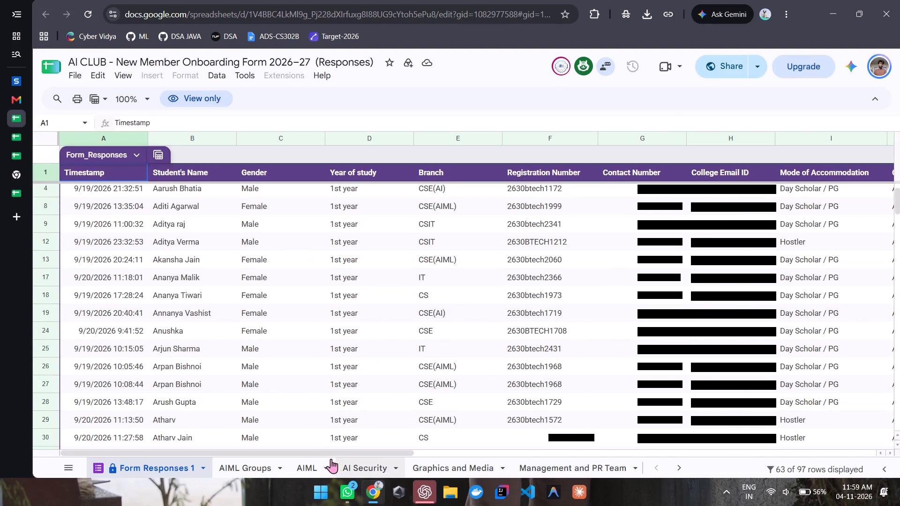
# Check the AIML sheet of the AI CLUB onboarding responses, and look through the member groups on the AIML Groups sheet.
pyautogui.click(322, 460)
pyautogui.click(254, 461)
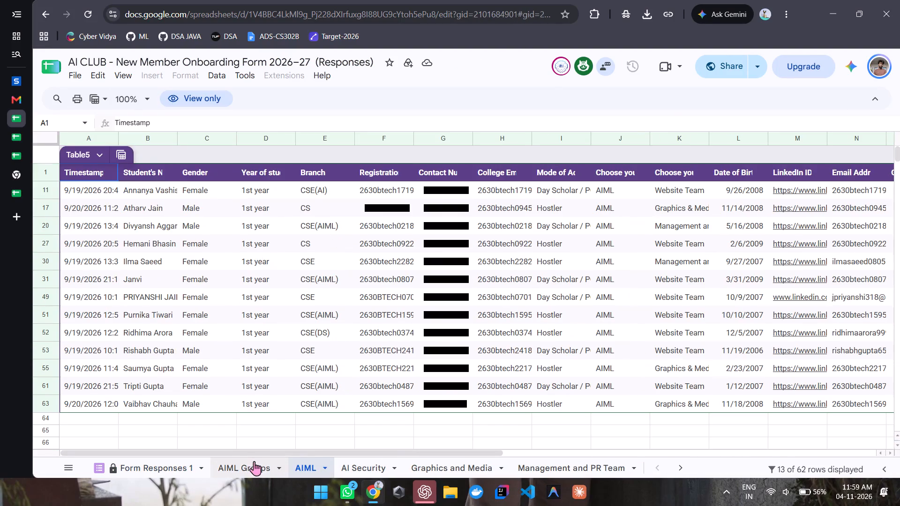
pyautogui.scroll(-5, 250, 380)
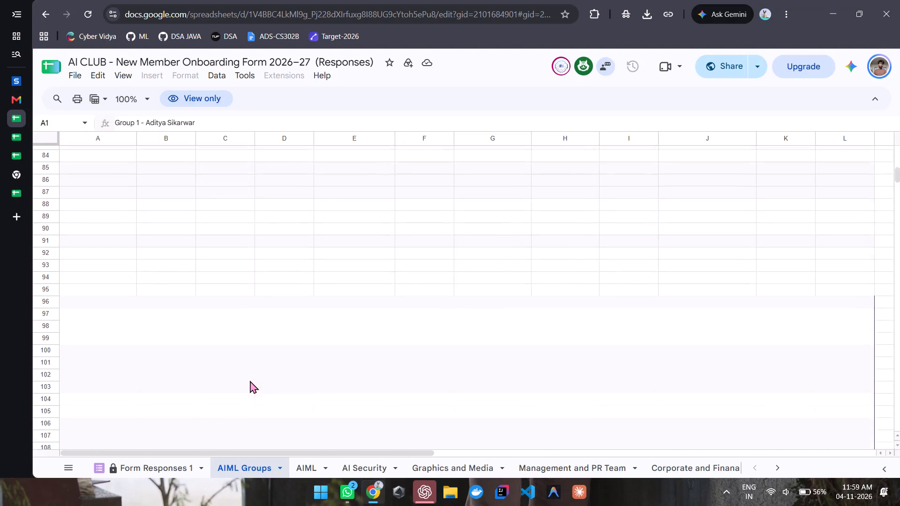
pyautogui.scroll(6, 250, 380)
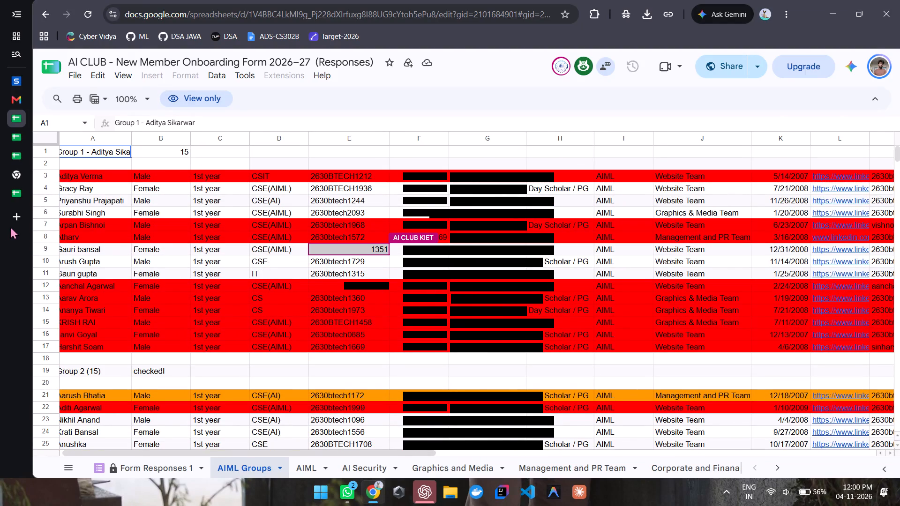
# Go to the bootcamp ml spreadsheet, accept the signed-in account notice, and look over the dataset table's columns.
pyautogui.click(43, 194)
pyautogui.scroll(1, 380, 268)
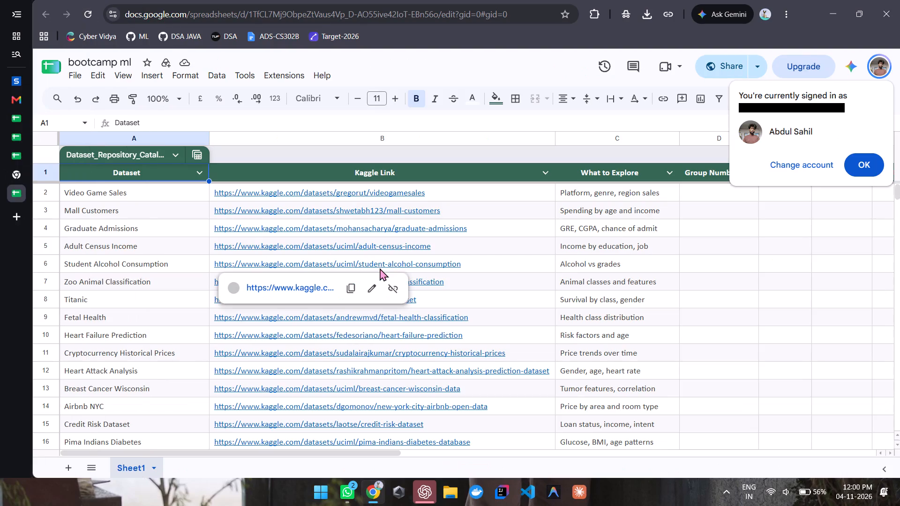
pyautogui.scroll(2, 380, 268)
pyautogui.click(758, 279)
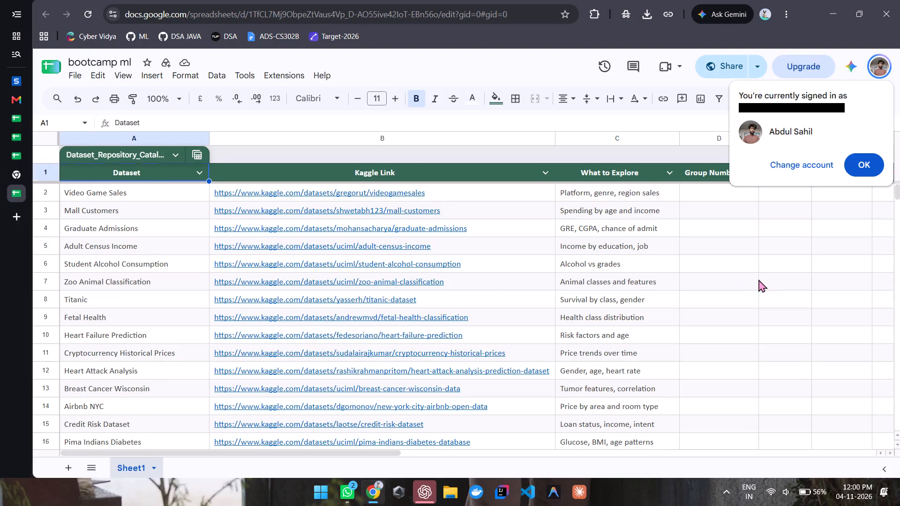
pyautogui.hscroll(-2, 758, 279)
pyautogui.click(861, 164)
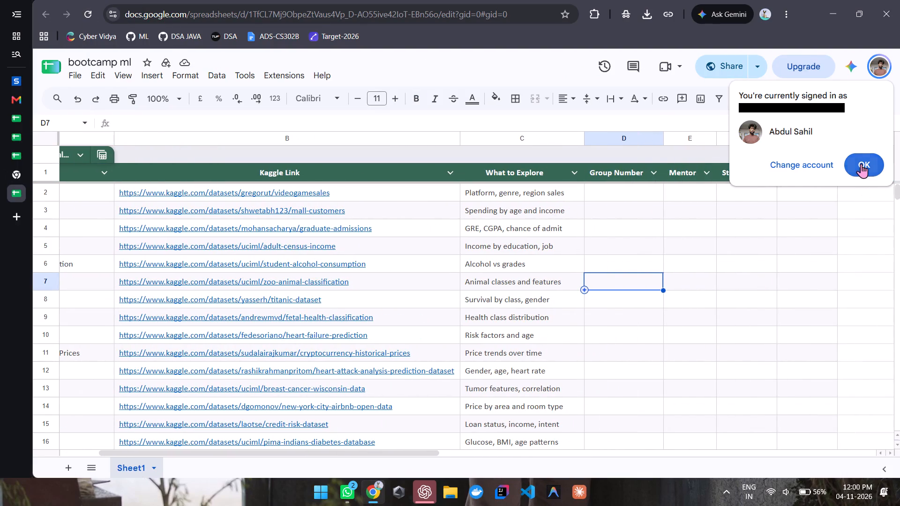
pyautogui.hscroll(3, 727, 273)
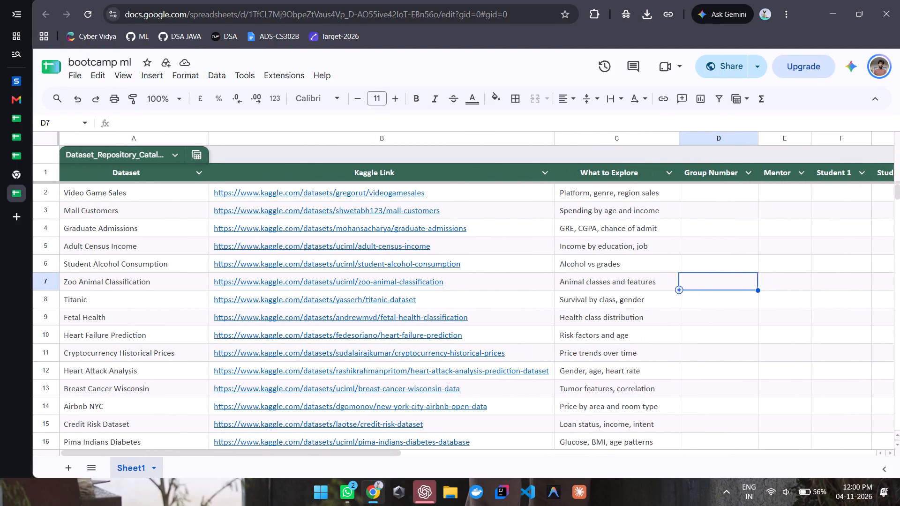
pyautogui.hscroll(2, 727, 273)
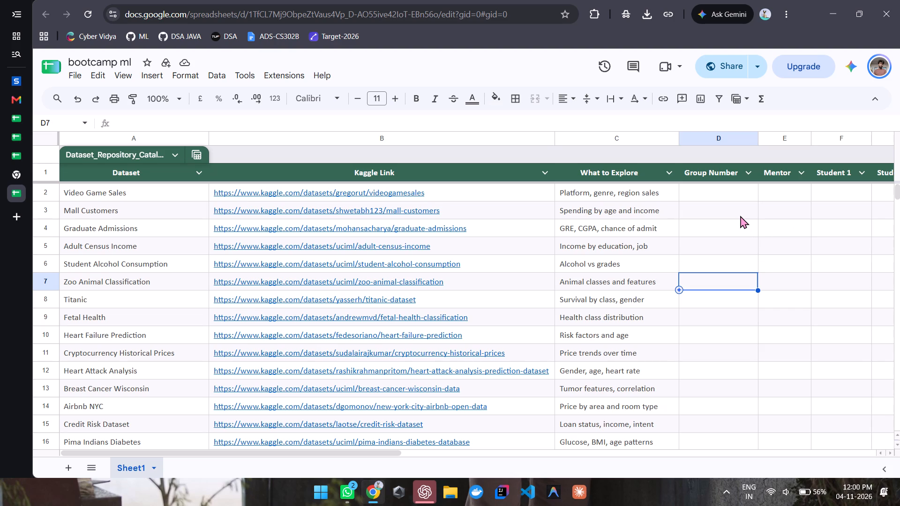
pyautogui.scroll(4, 740, 216)
# Enter Group Number 4 for the Video Game Sales and Mall Customers datasets.
pyautogui.click(704, 200)
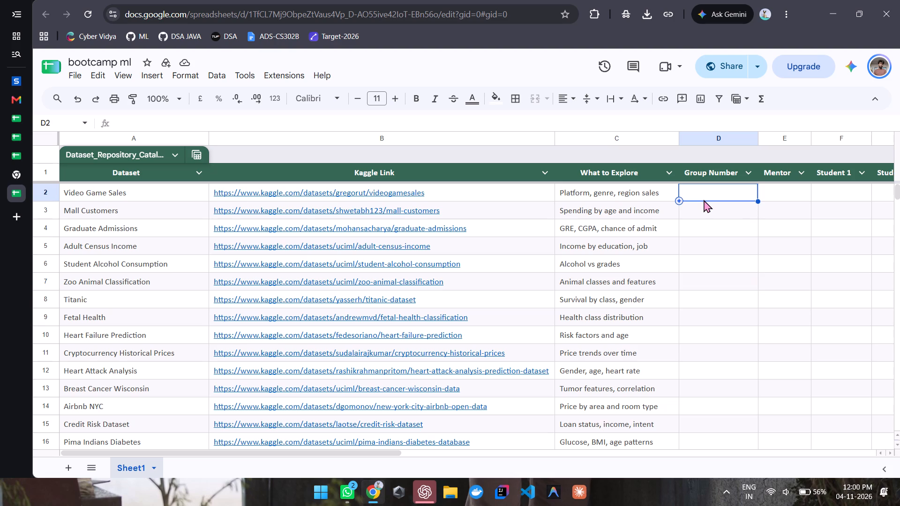
pyautogui.press('4')
pyautogui.click(706, 213)
pyautogui.press('4')
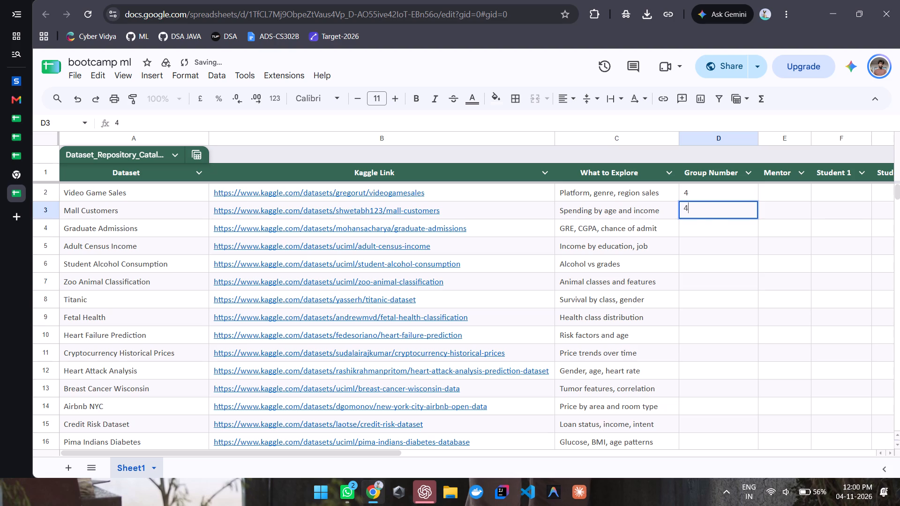
pyautogui.click(787, 185)
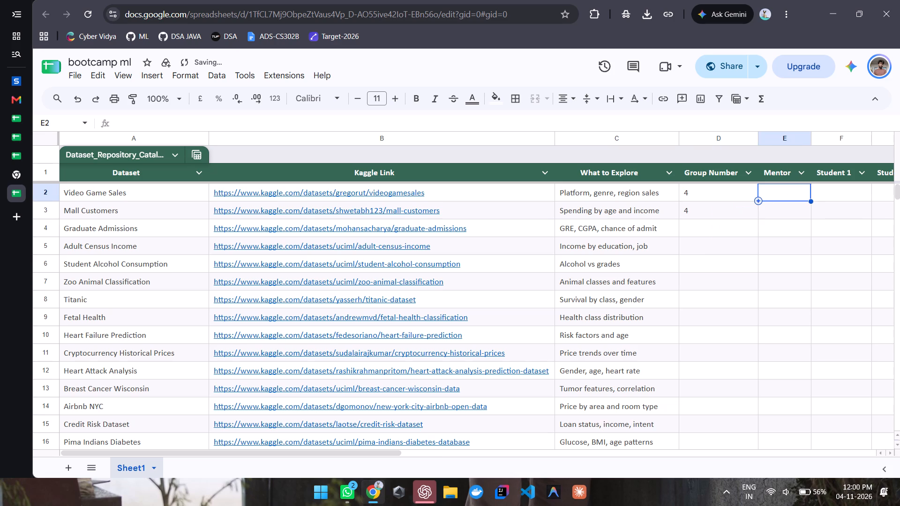
pyautogui.hscroll(-2, 787, 185)
pyautogui.click(734, 185)
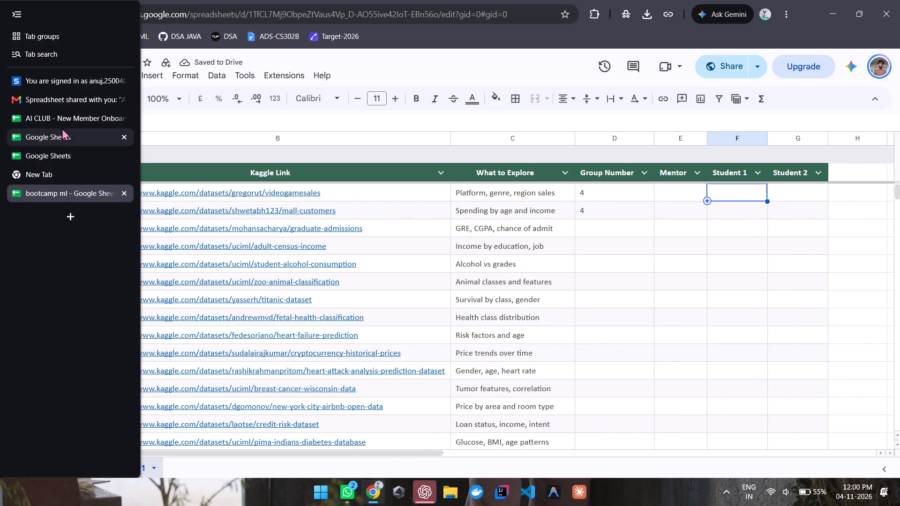
# Close both Google Sheets home tabs and the empty New Tab.
pyautogui.click(65, 157)
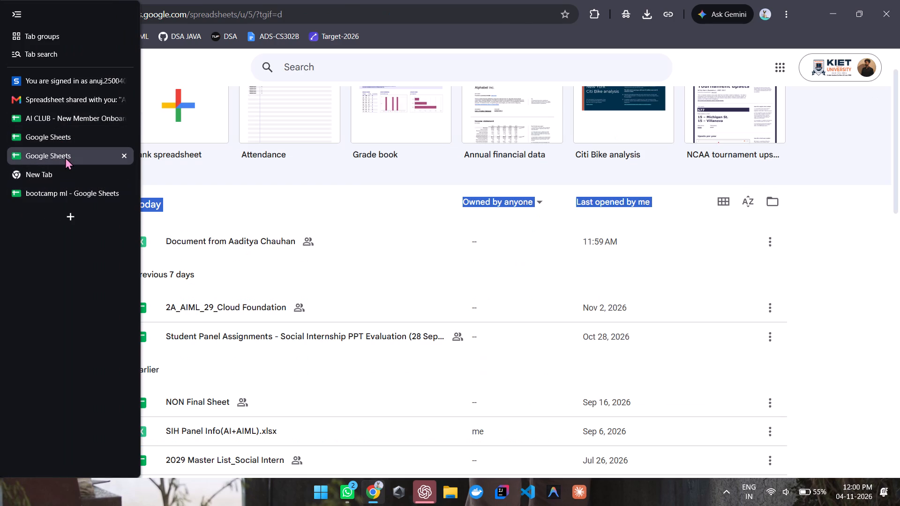
pyautogui.click(127, 155)
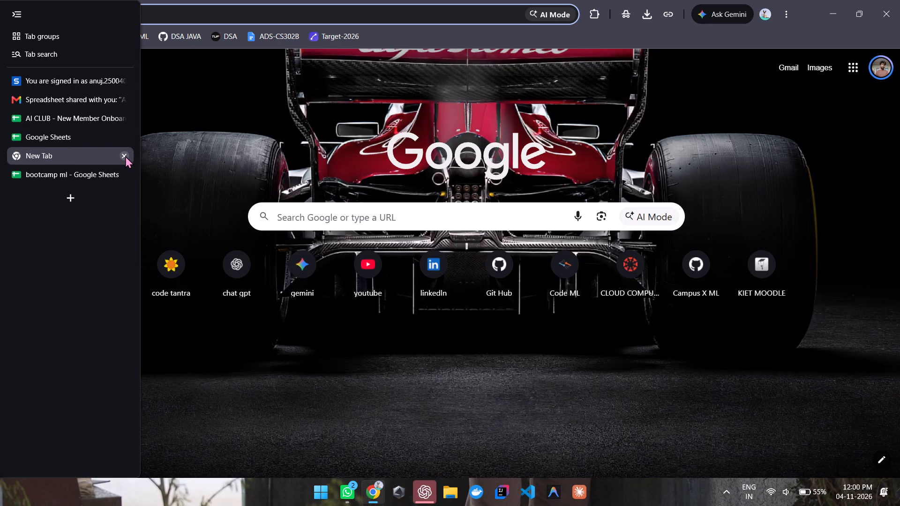
pyautogui.click(125, 156)
pyautogui.click(122, 133)
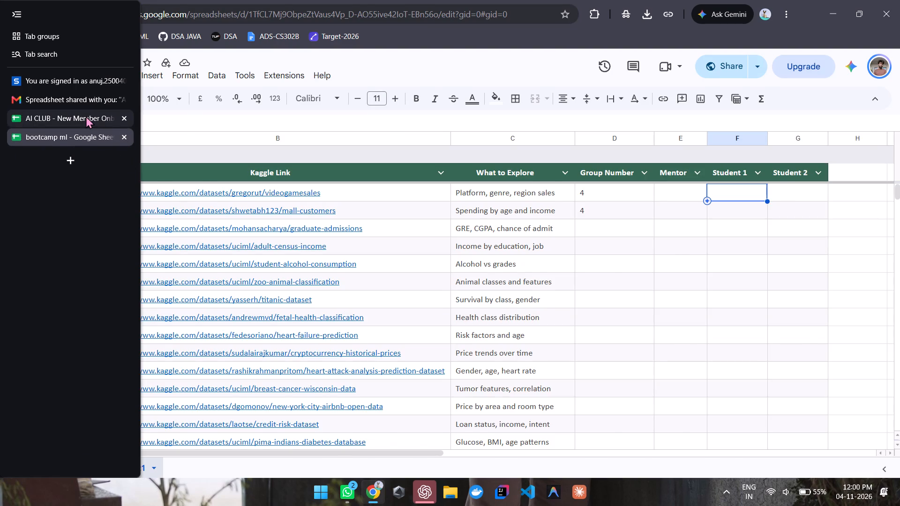
# Copy the GROUP -4 member name in A55 of the AI CLUB AIML Groups sheet into bootcamp ml's Student 1 cell for Video Game Sales.
pyautogui.click(86, 116)
pyautogui.scroll(-1, 398, 358)
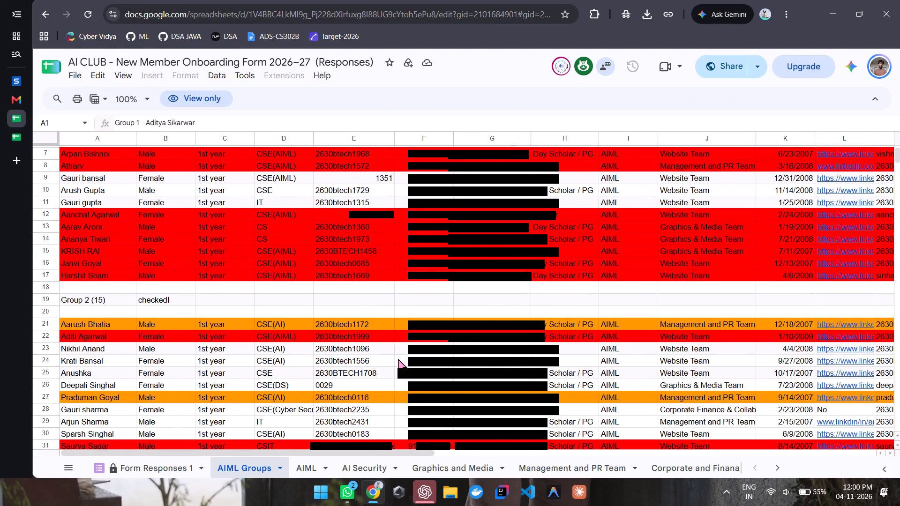
pyautogui.scroll(-3, 398, 358)
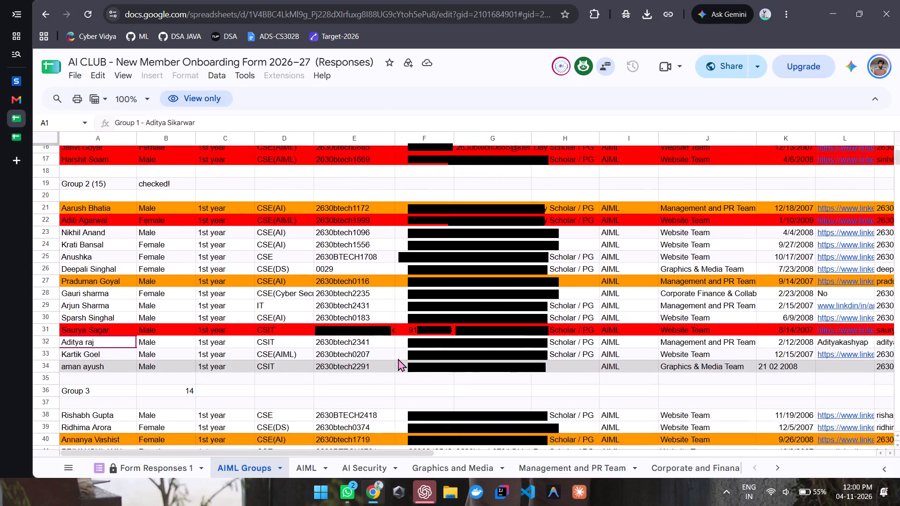
pyautogui.scroll(-5, 398, 358)
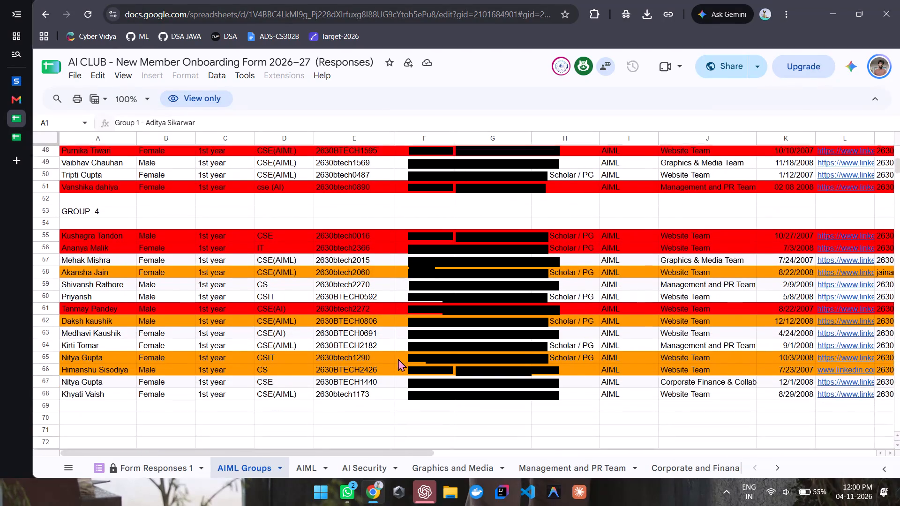
pyautogui.scroll(-2, 398, 358)
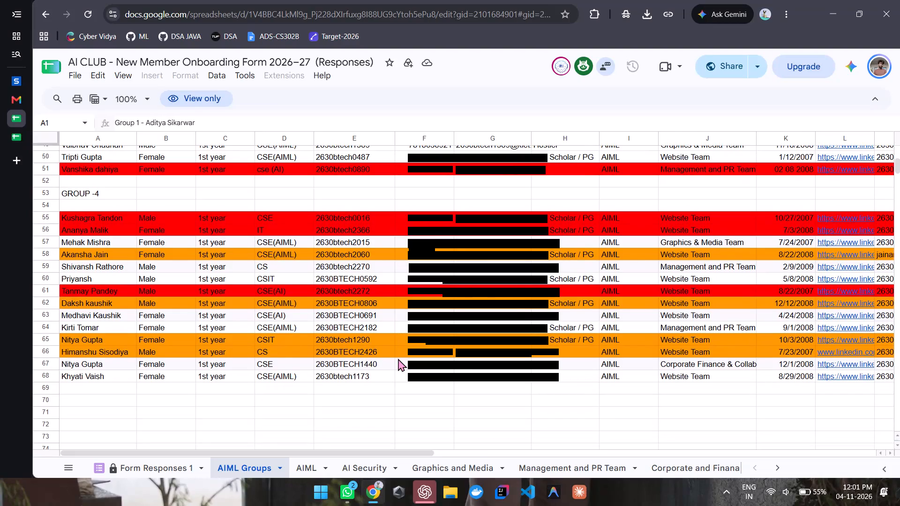
pyautogui.doubleClick(99, 216)
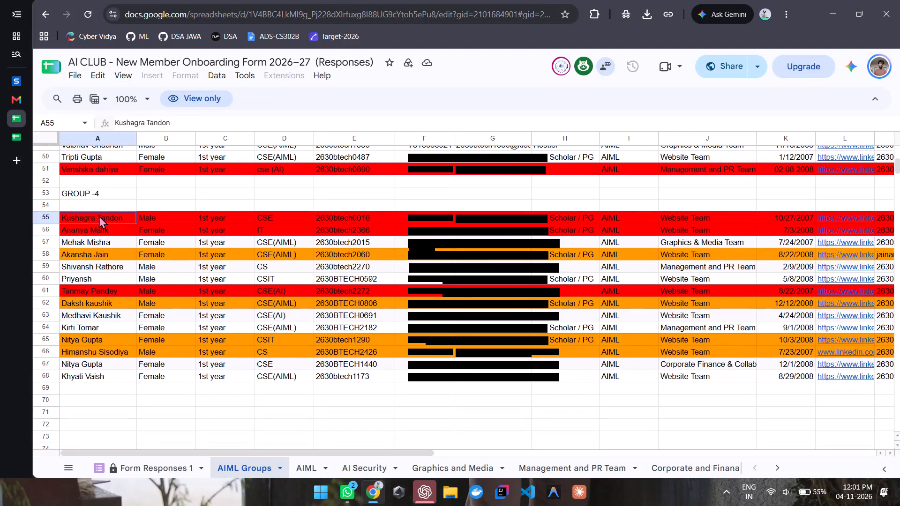
pyautogui.tripleClick(99, 216)
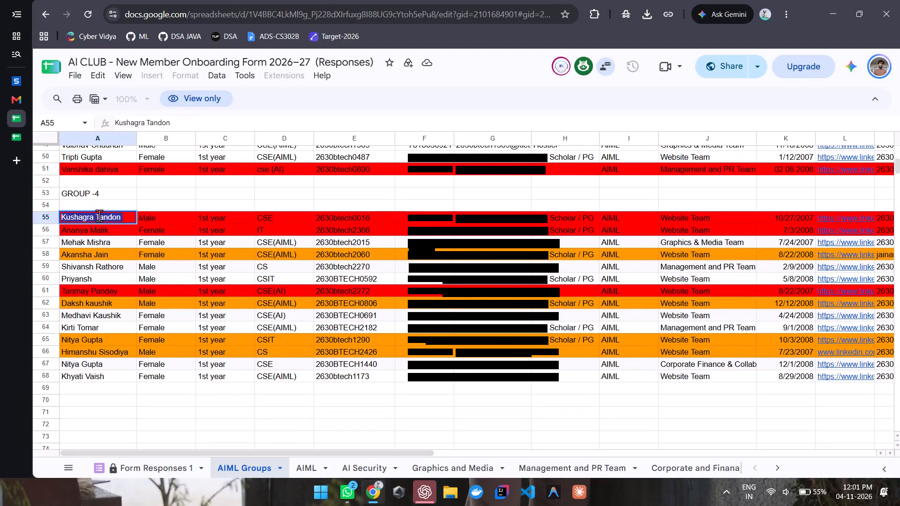
pyautogui.hotkey('ctrl', 'c')
pyautogui.click(25, 129)
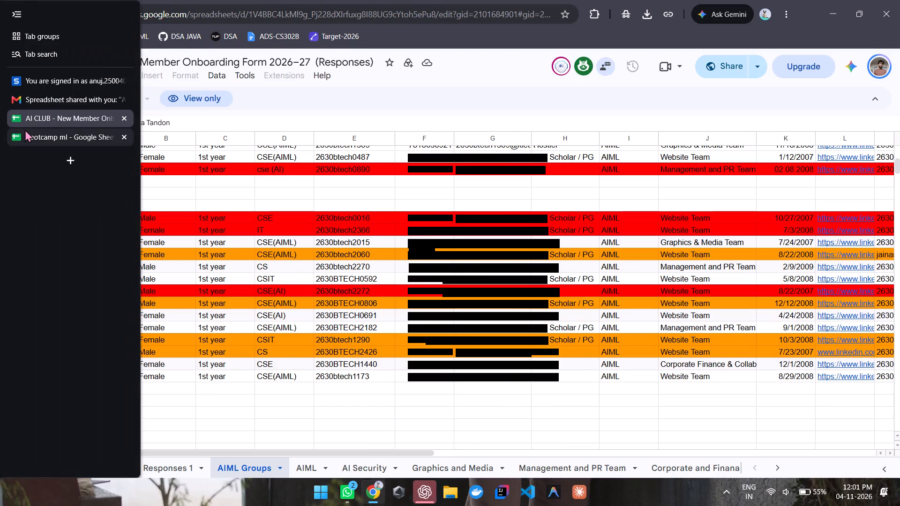
pyautogui.click(741, 193)
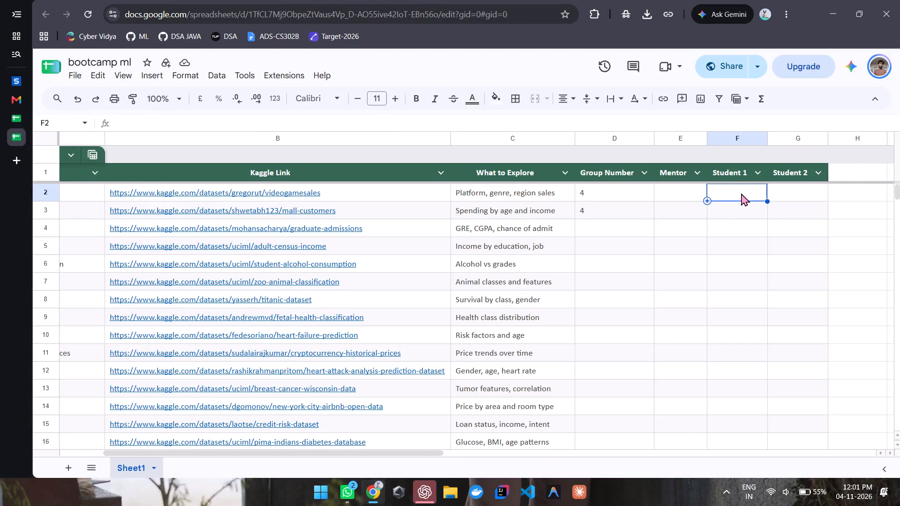
pyautogui.hotkey('ctrl', 'v')
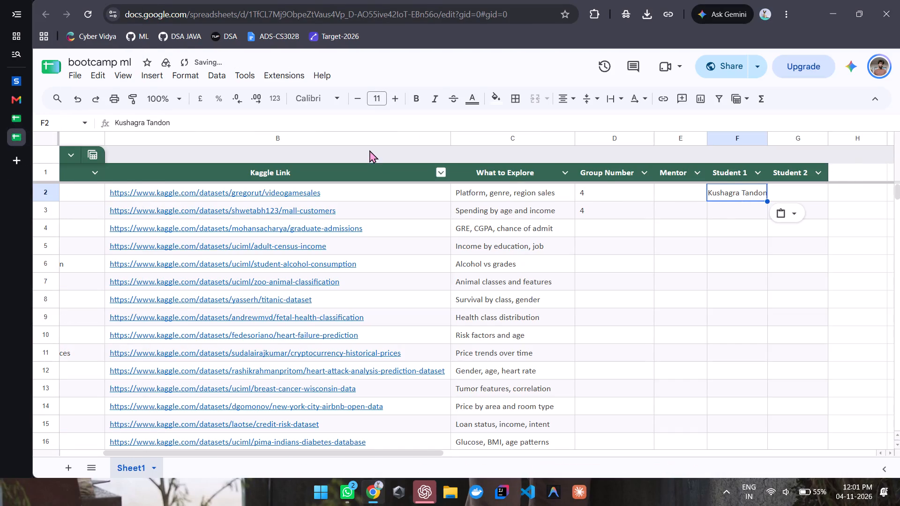
# Copy the GROUP -4 member name in A57 of AIML Groups into bootcamp ml's Student 2 cell for Video Game Sales.
pyautogui.click(14, 120)
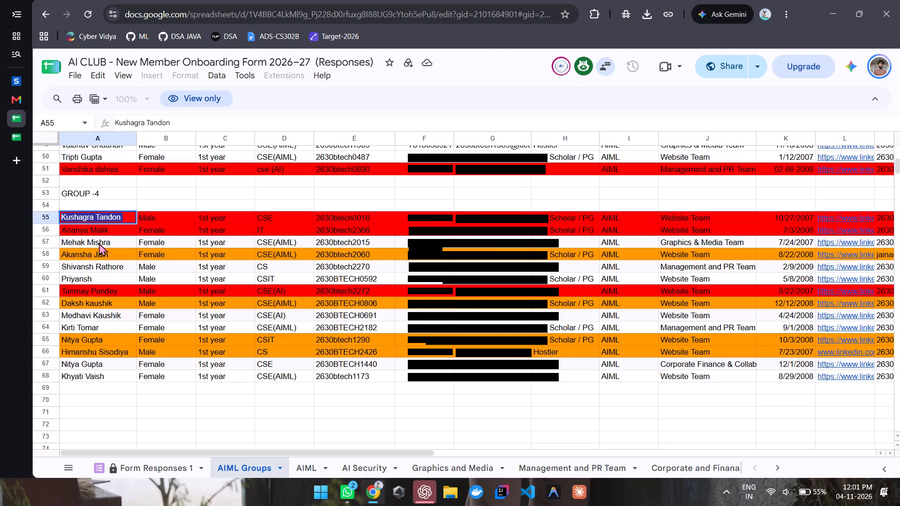
pyautogui.doubleClick(100, 244)
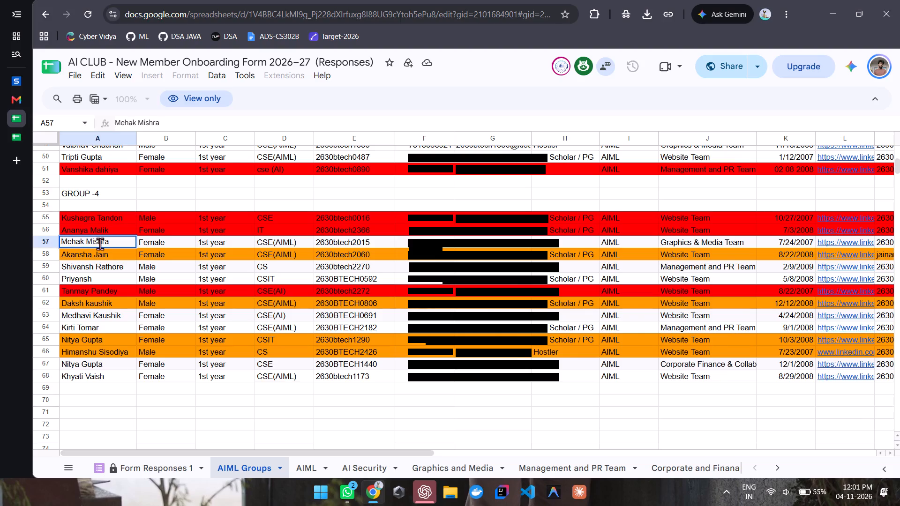
pyautogui.tripleClick(100, 244)
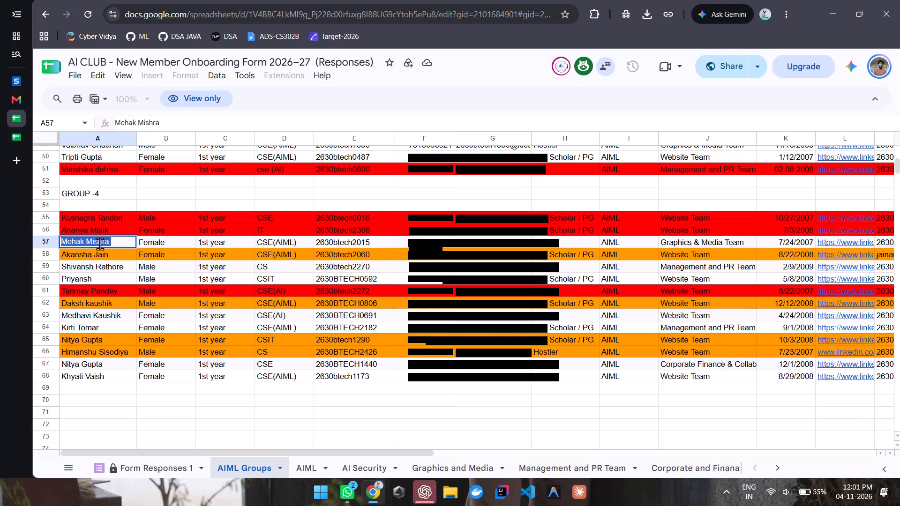
pyautogui.hotkey('ctrl', 'c')
pyautogui.click(106, 420)
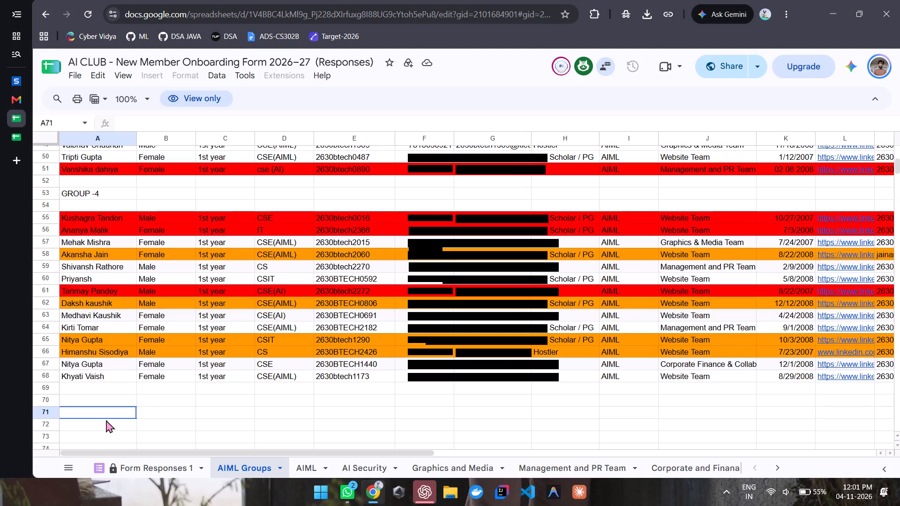
pyautogui.click(33, 132)
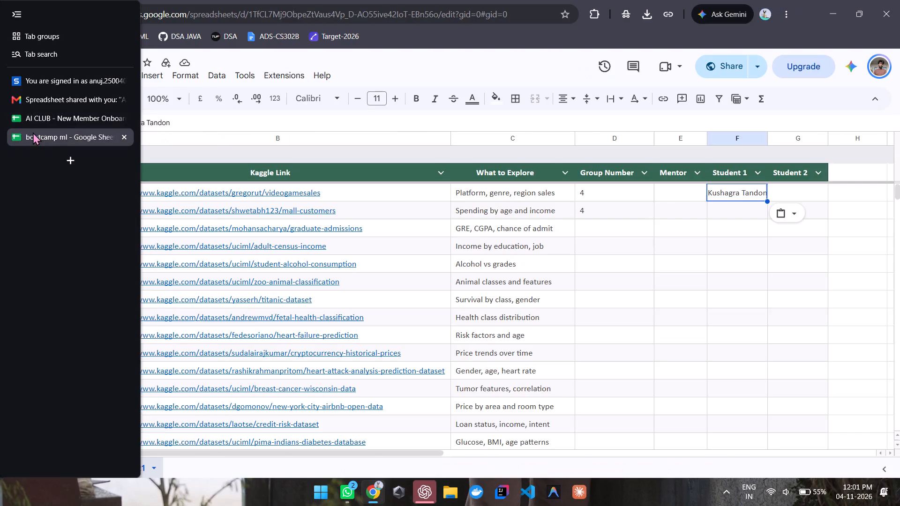
pyautogui.click(780, 193)
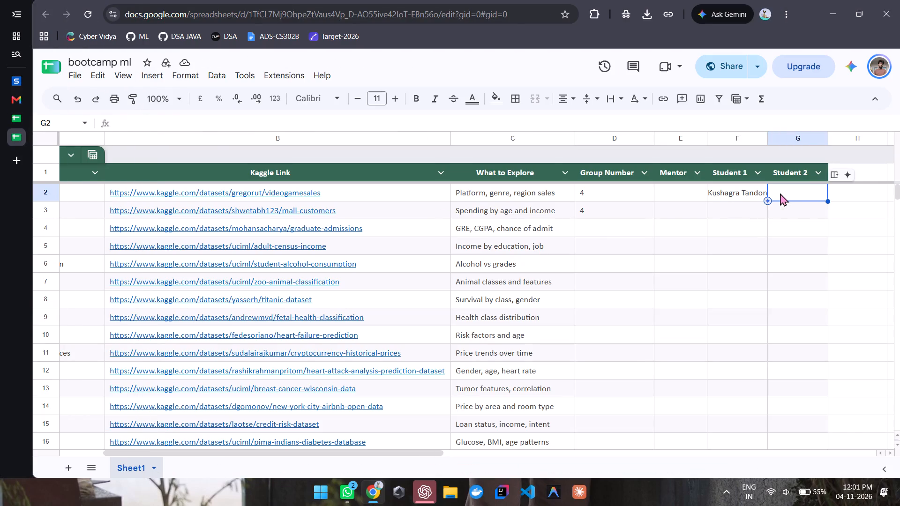
pyautogui.hotkey('ctrl', 'v')
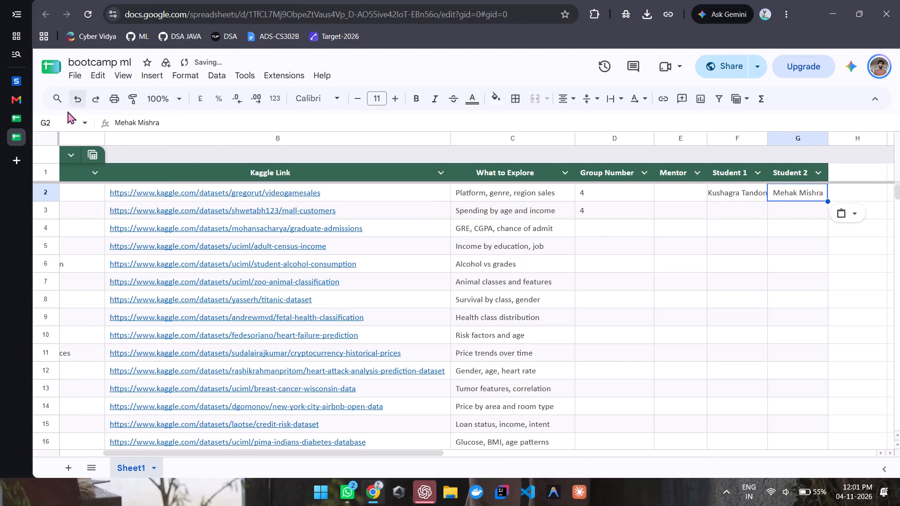
# Copy the GROUP -4 member name in A56 of AIML Groups into bootcamp ml's Student 1 cell for Mall Customers.
pyautogui.click(13, 118)
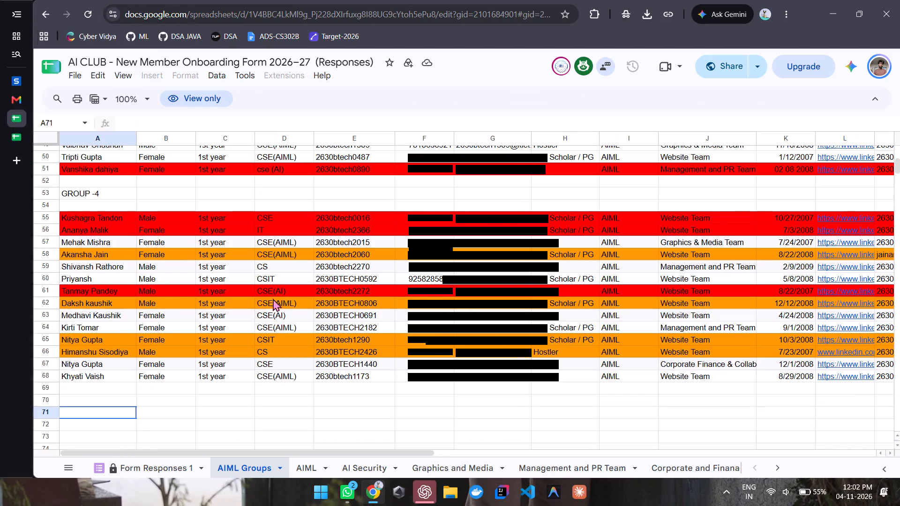
pyautogui.doubleClick(101, 230)
pyautogui.tripleClick(101, 230)
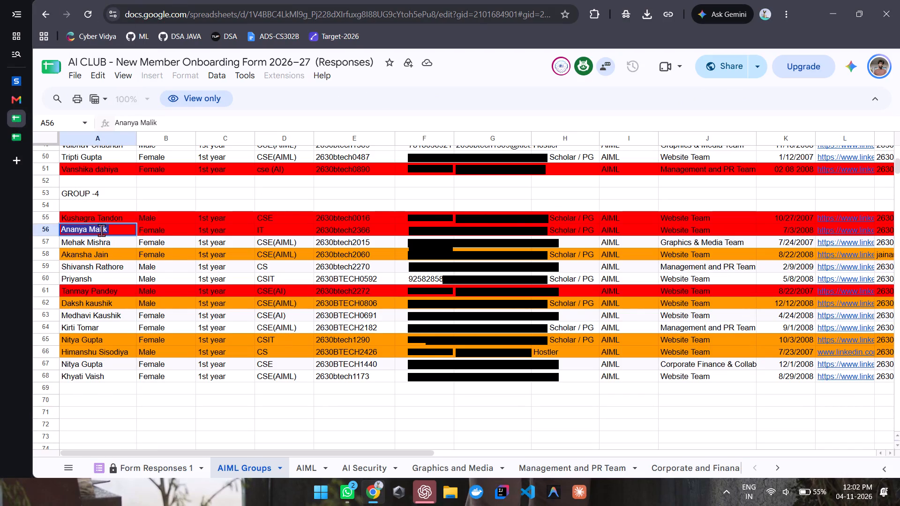
pyautogui.hotkey('ctrl', 'c')
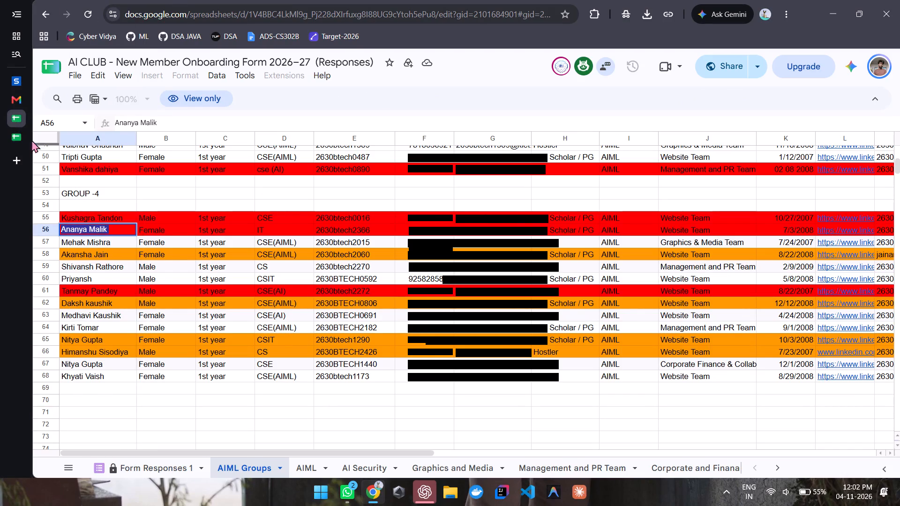
pyautogui.click(22, 141)
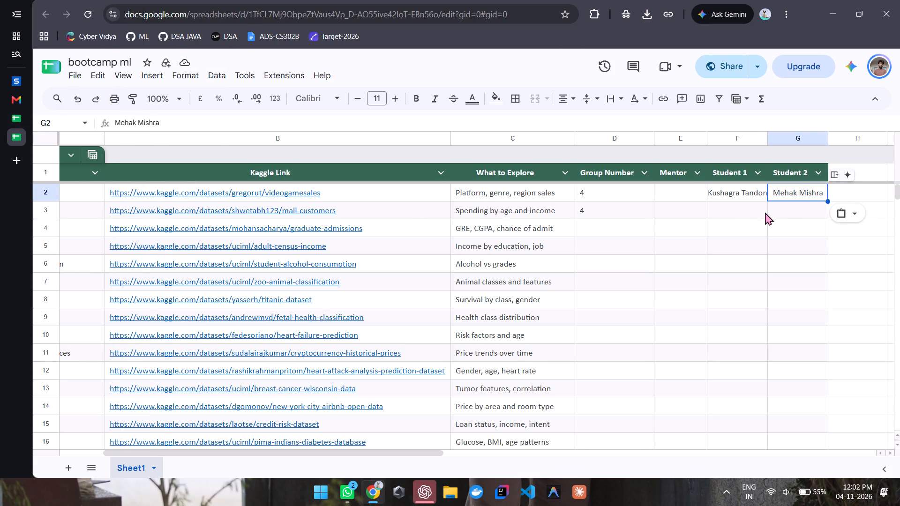
pyautogui.click(755, 212)
pyautogui.hotkey('ctrl', 'v')
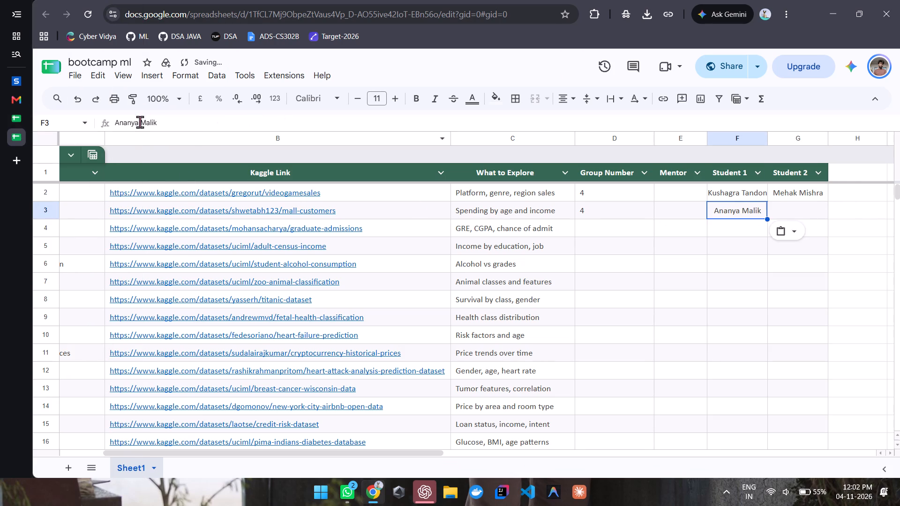
# Copy the GROUP -4 member name in A58 of AIML Groups into bootcamp ml's Student 2 cell for Mall Customers.
pyautogui.click(18, 123)
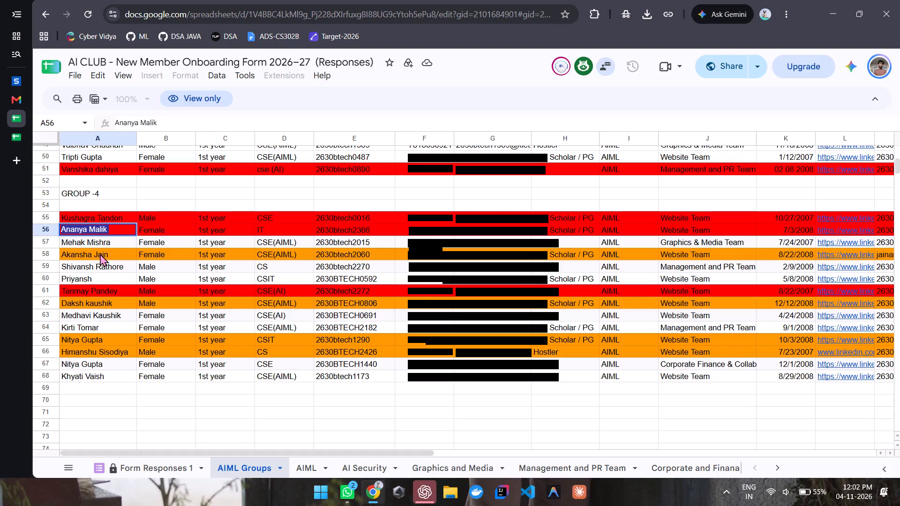
pyautogui.doubleClick(100, 253)
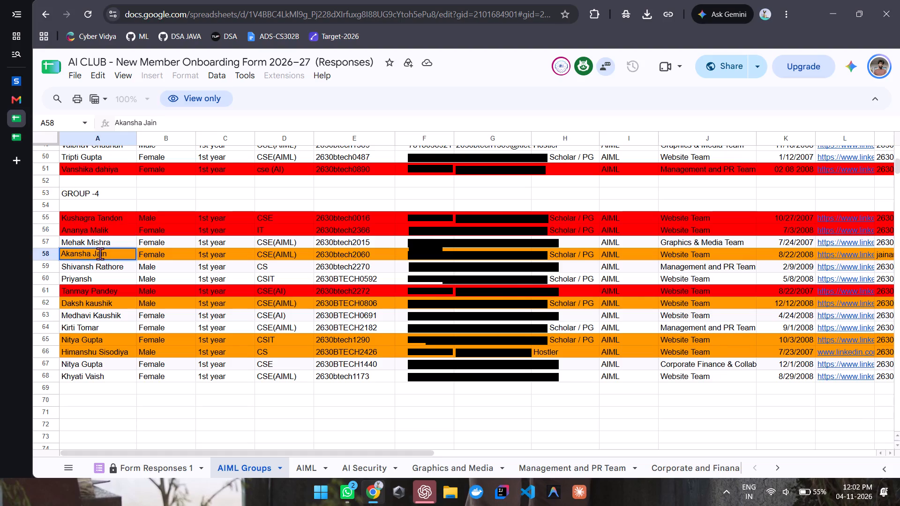
pyautogui.tripleClick(100, 253)
pyautogui.hotkey('ctrl', 'c')
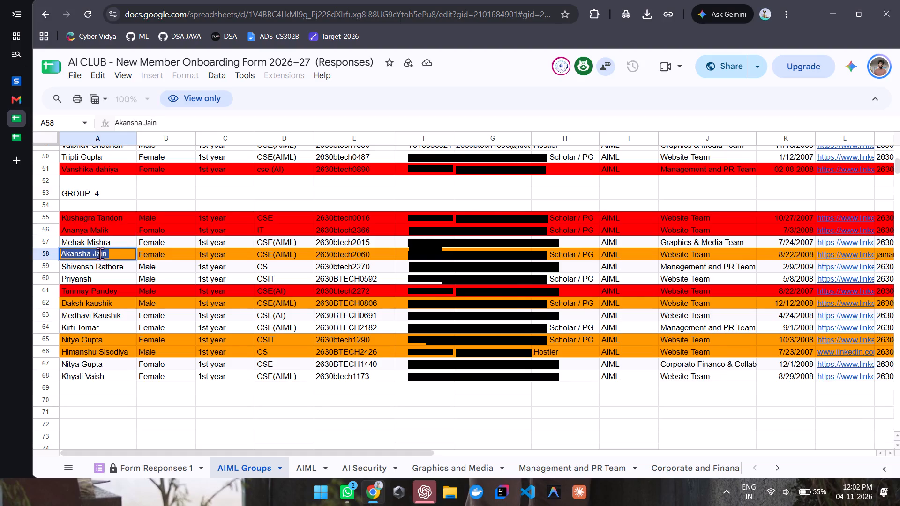
pyautogui.click(19, 133)
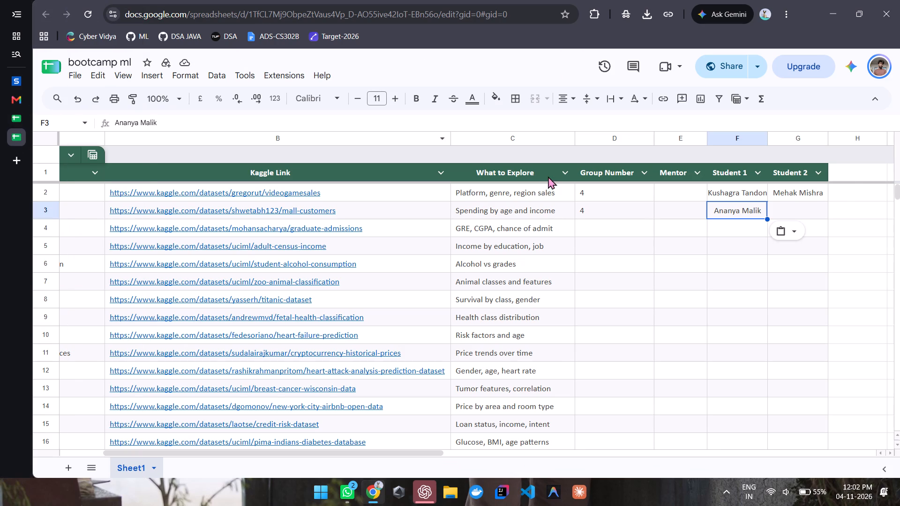
pyautogui.doubleClick(803, 211)
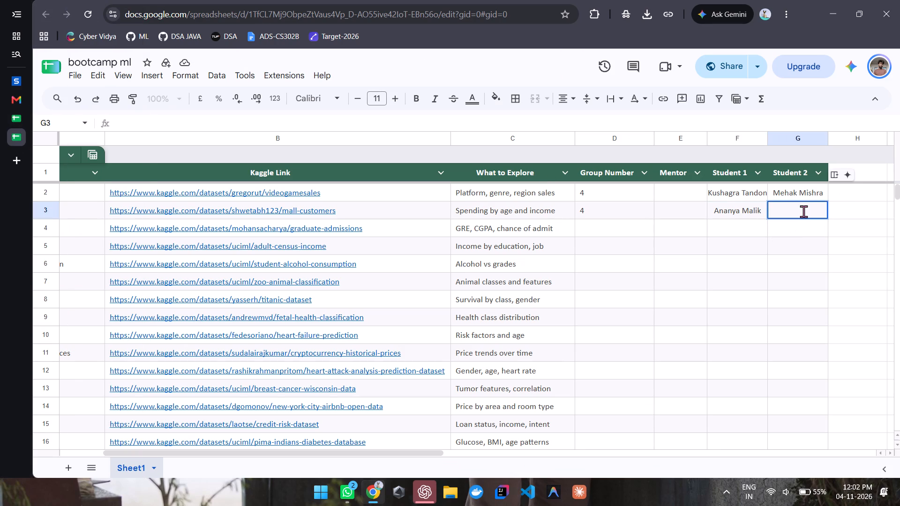
pyautogui.hotkey('ctrl', 'v')
pyautogui.click(717, 228)
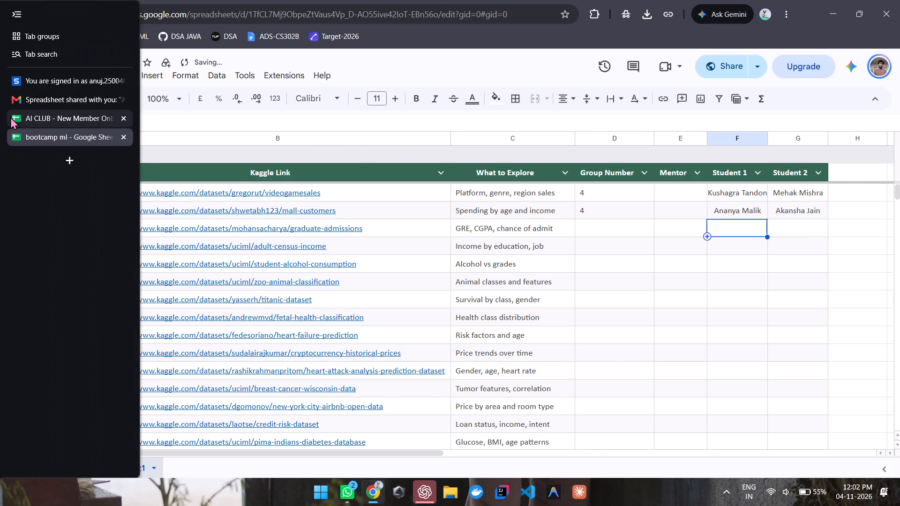
# Review the GROUP -4 member list in AIML Groups against the student assignments already entered in bootcamp ml.
pyautogui.click(10, 117)
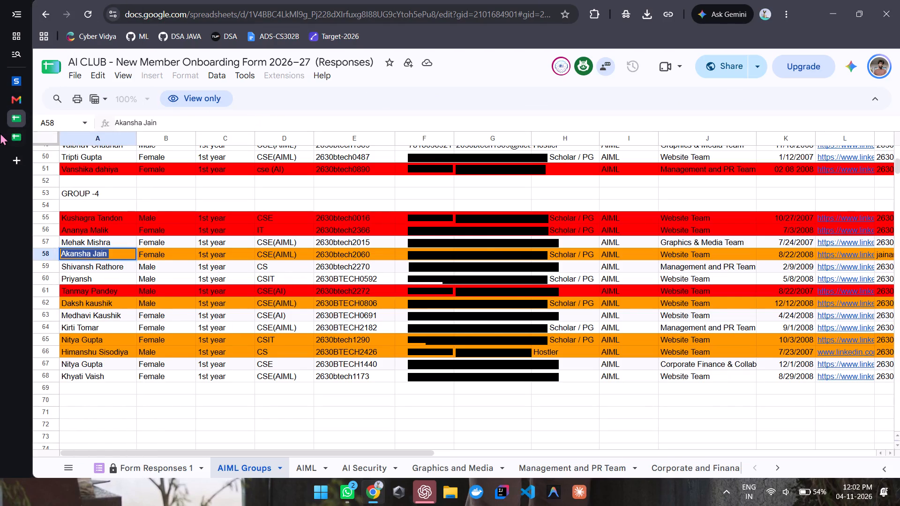
pyautogui.click(15, 136)
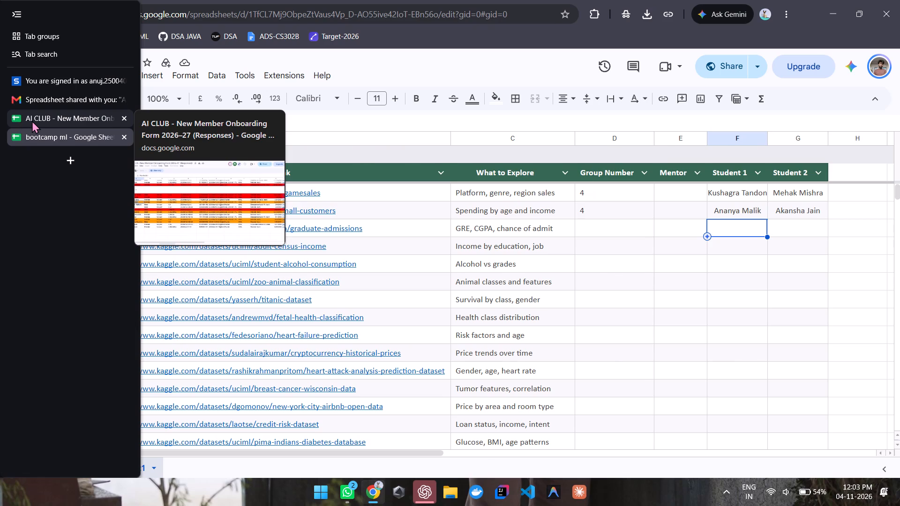
pyautogui.click(32, 120)
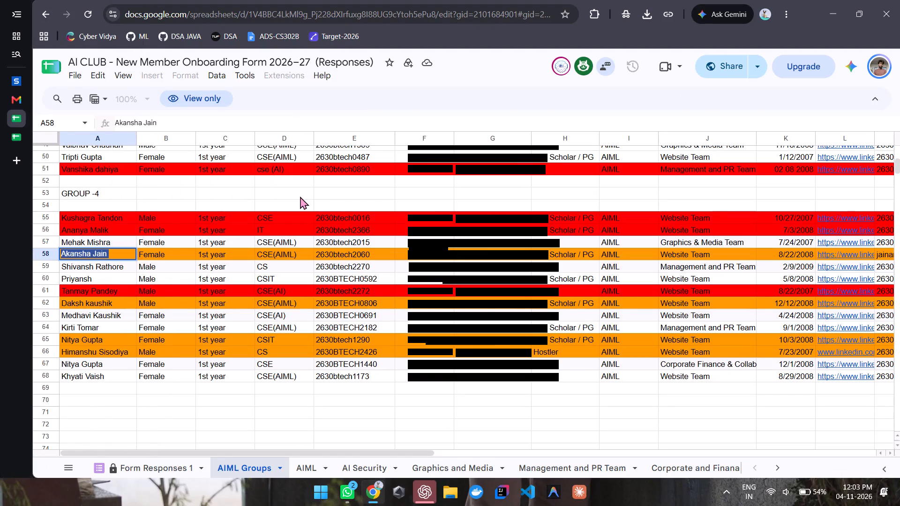
pyautogui.scroll(2, 300, 196)
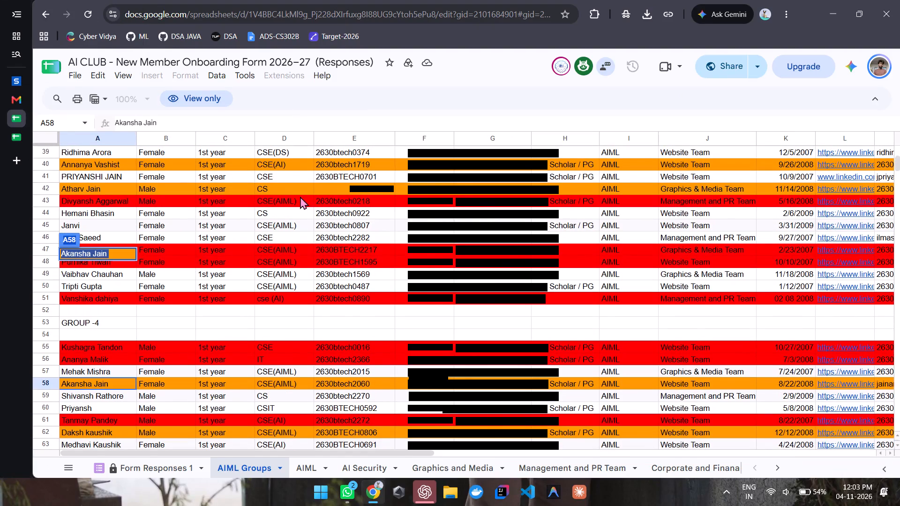
pyautogui.scroll(-2, 300, 196)
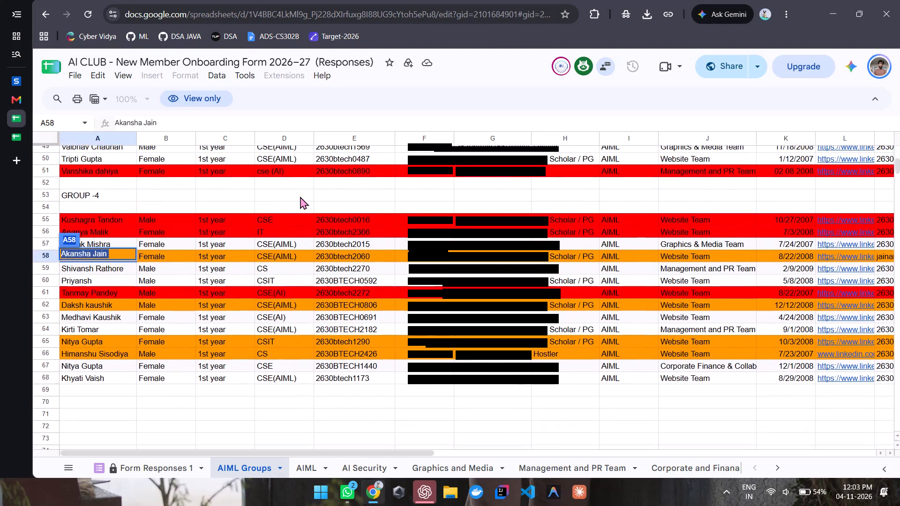
pyautogui.scroll(-1, 300, 196)
pyautogui.click(195, 398)
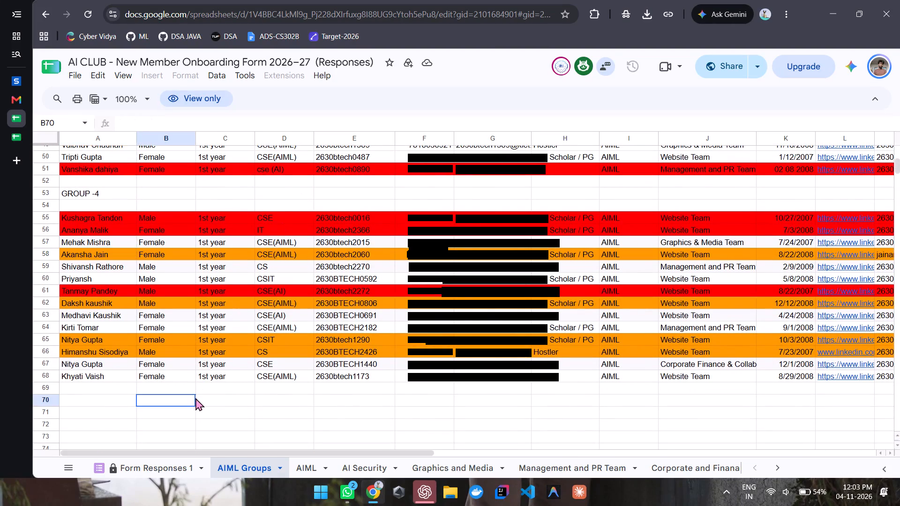
pyautogui.hscroll(1, 195, 398)
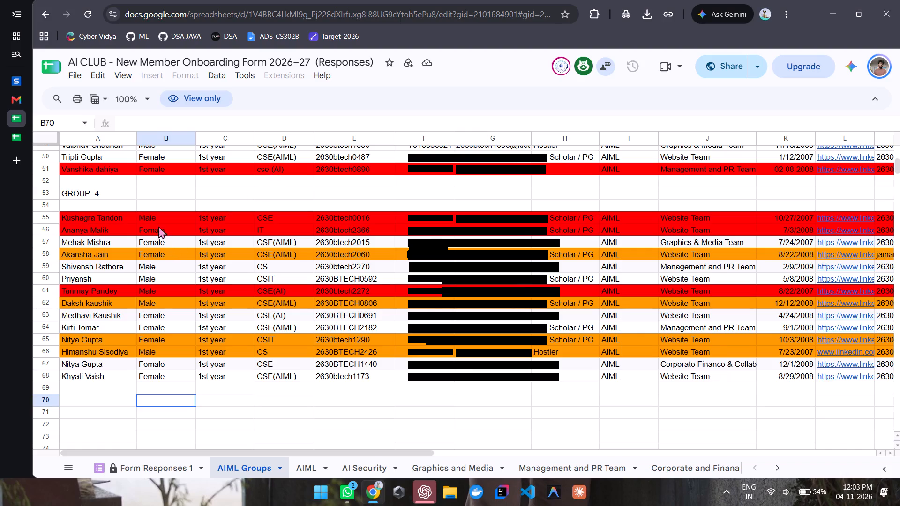
pyautogui.hscroll(1, 168, 193)
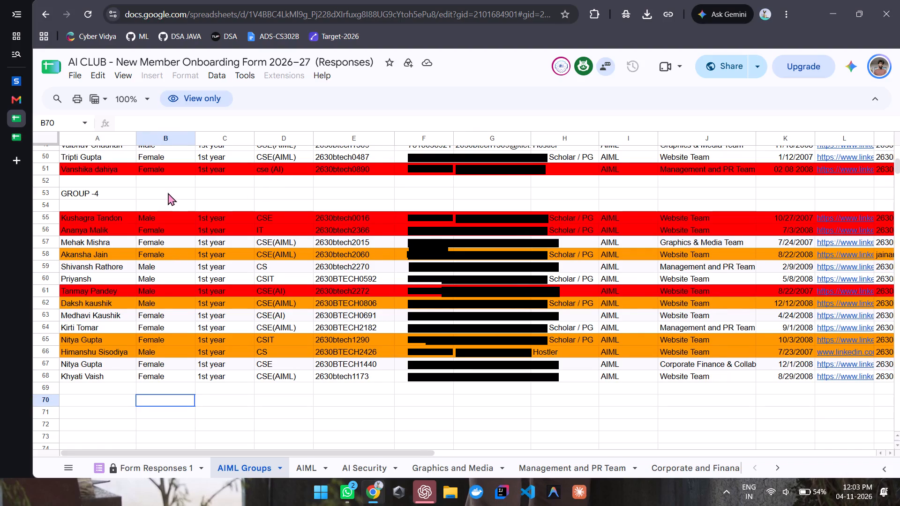
pyautogui.hscroll(2, 168, 193)
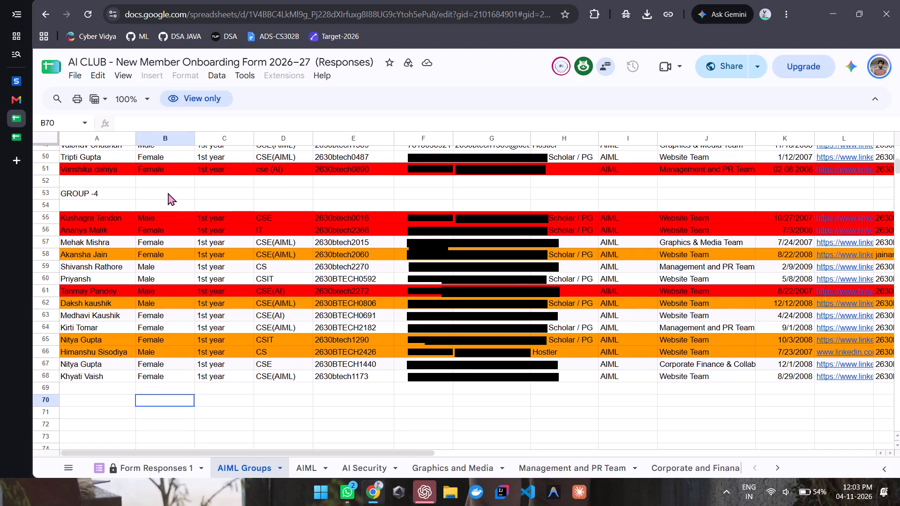
pyautogui.hscroll(1, 168, 193)
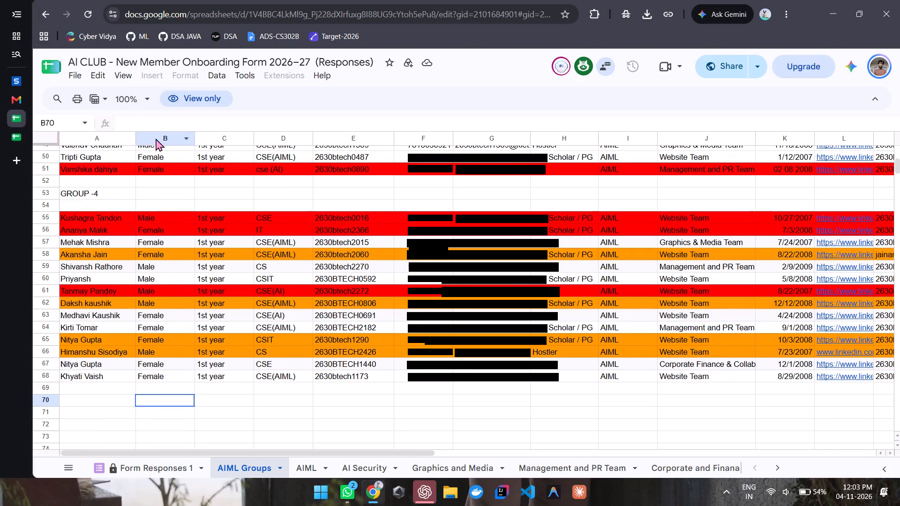
pyautogui.click(23, 137)
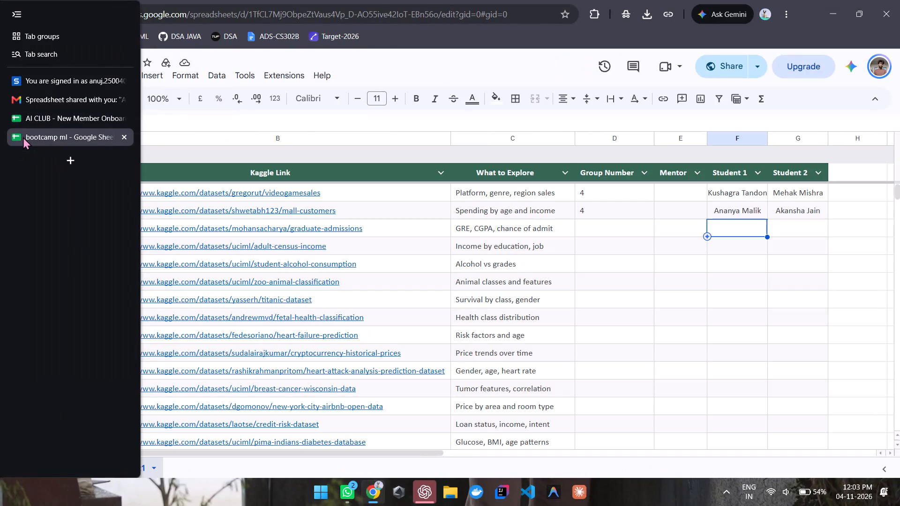
pyautogui.click(30, 117)
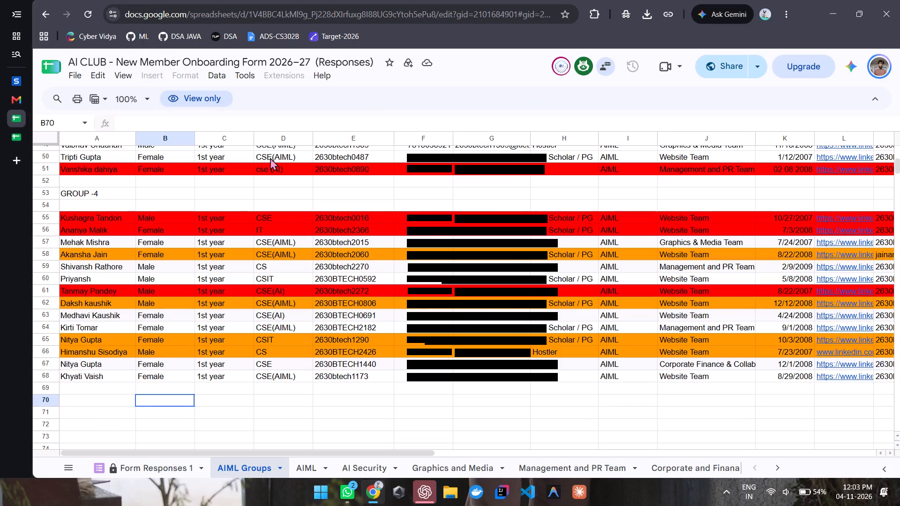
pyautogui.click(29, 139)
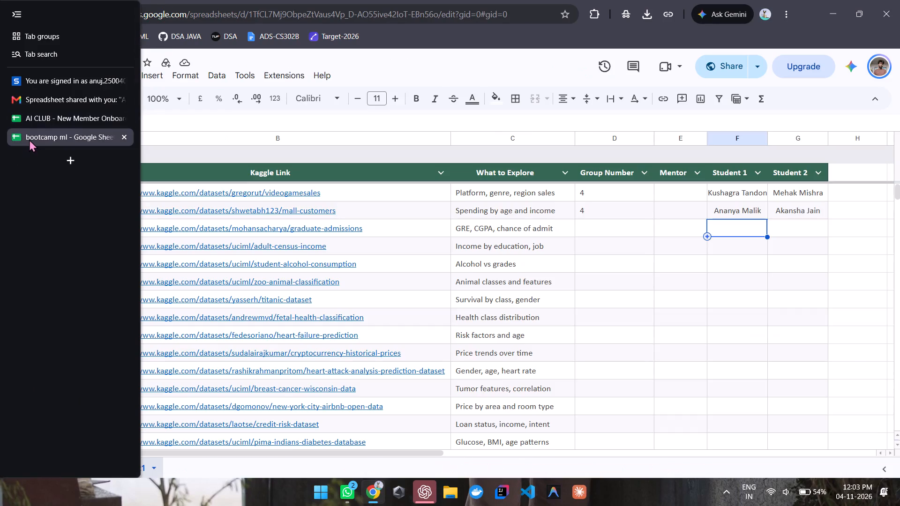
# Copy the GROUP -4 member name in A59 of AIML Groups into bootcamp ml's Student 1 cell for the graduate-admissions dataset.
pyautogui.click(31, 125)
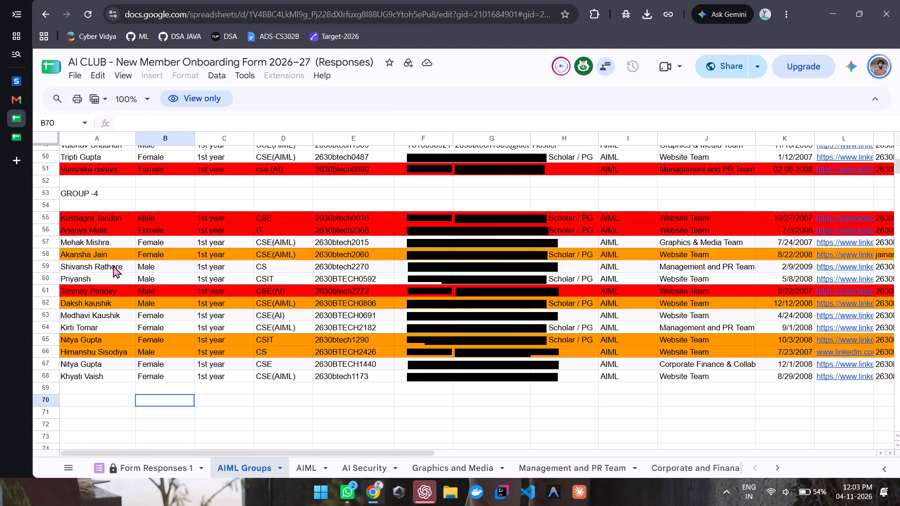
pyautogui.click(113, 265)
pyautogui.tripleClick(113, 265)
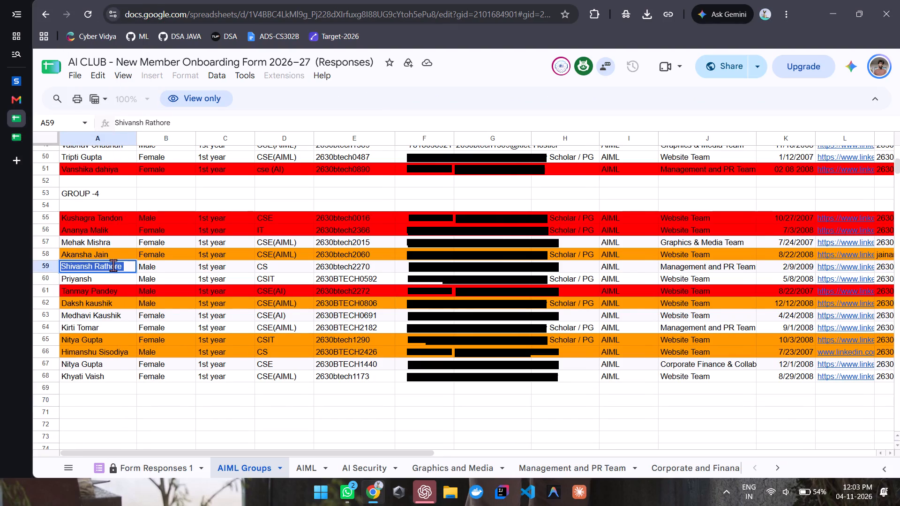
pyautogui.hotkey('ctrl', 'c')
pyautogui.click(24, 141)
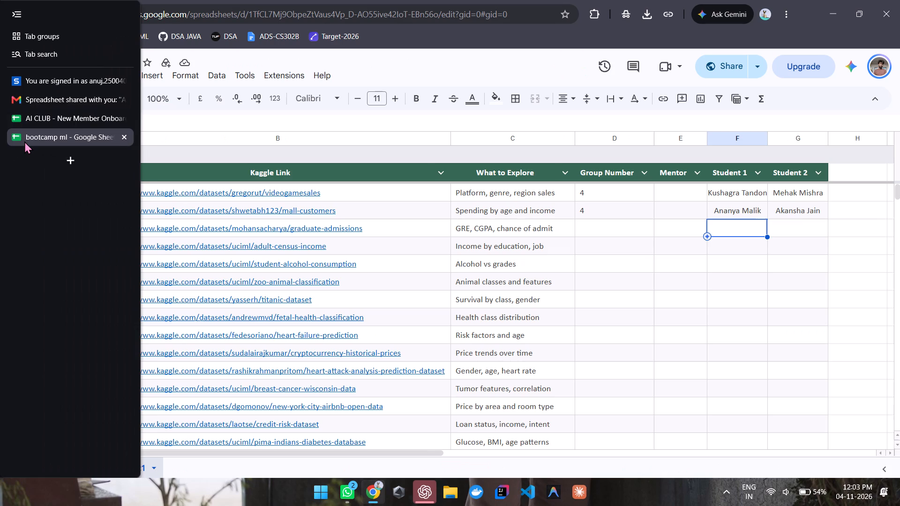
pyautogui.doubleClick(723, 227)
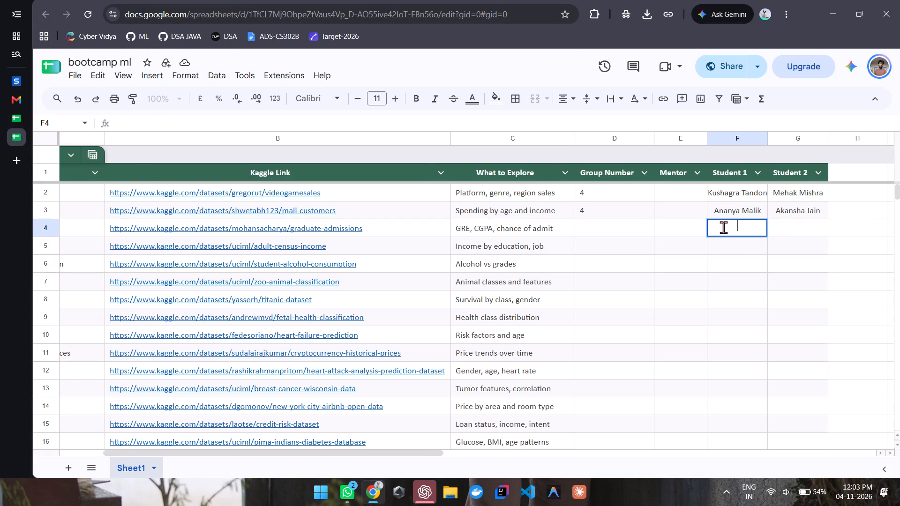
pyautogui.hotkey('ctrl', 'v')
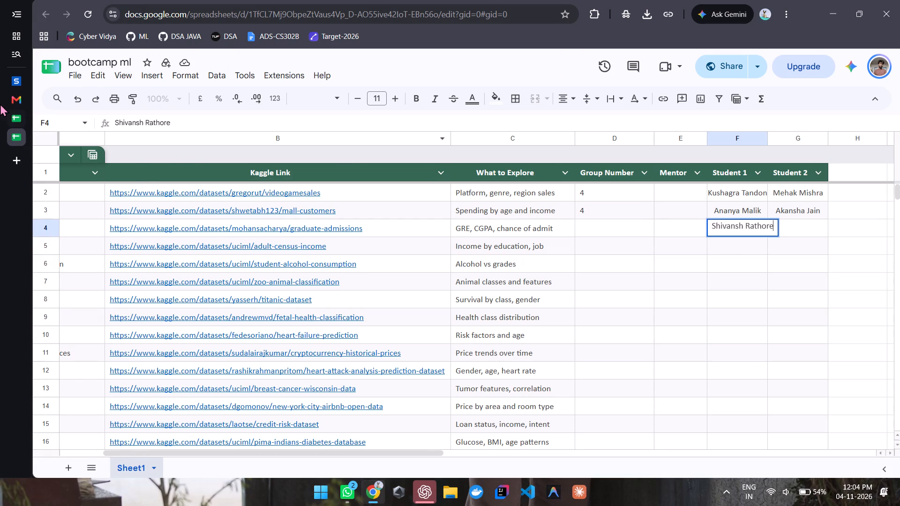
# Copy the GROUP -4 member name in A61 of AIML Groups into bootcamp ml's Student 2 cell for the graduate-admissions dataset.
pyautogui.click(21, 118)
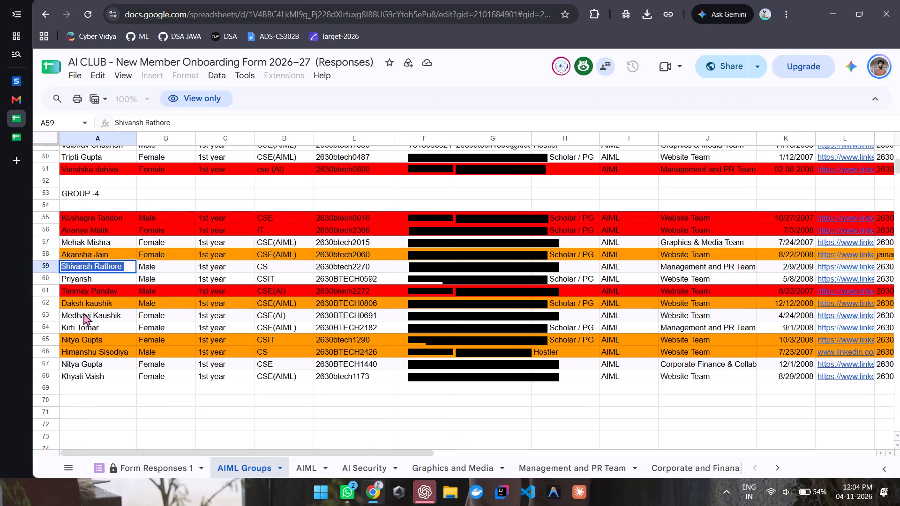
pyautogui.tripleClick(77, 277)
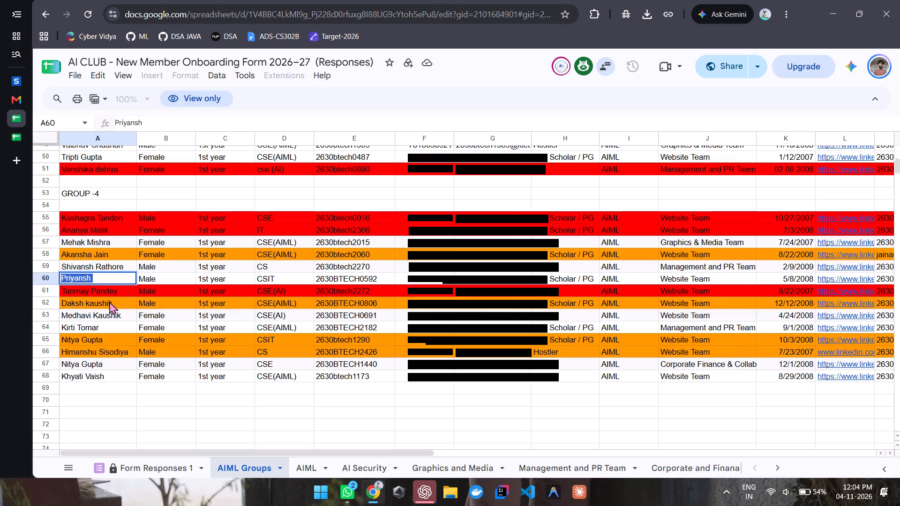
pyautogui.tripleClick(102, 291)
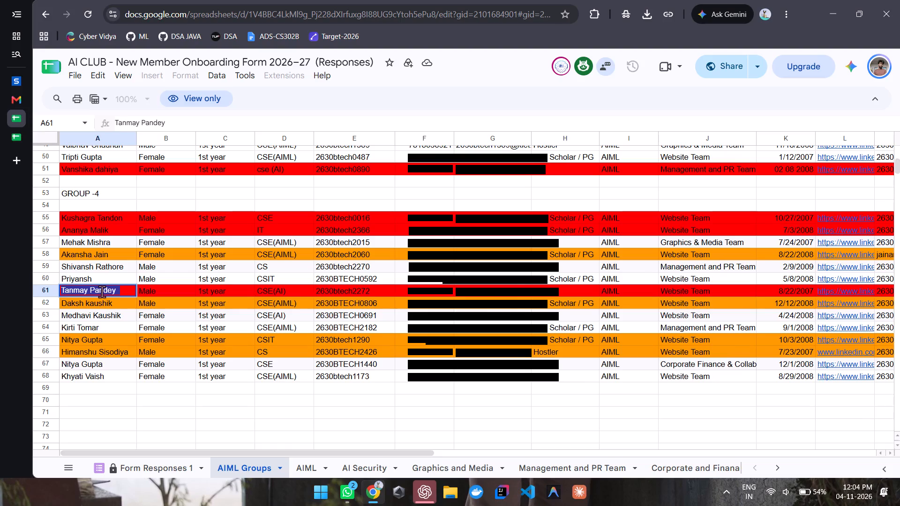
pyautogui.hotkey('ctrl', 'c')
pyautogui.click(19, 136)
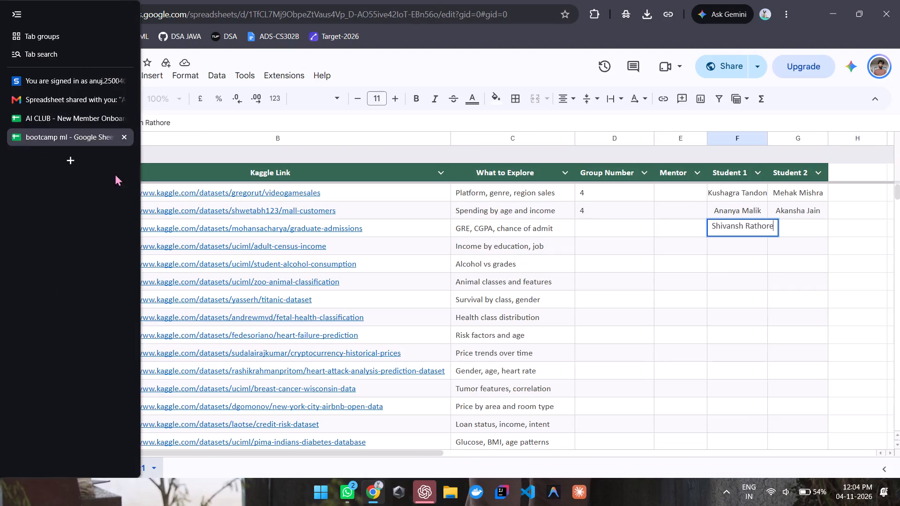
pyautogui.click(789, 231)
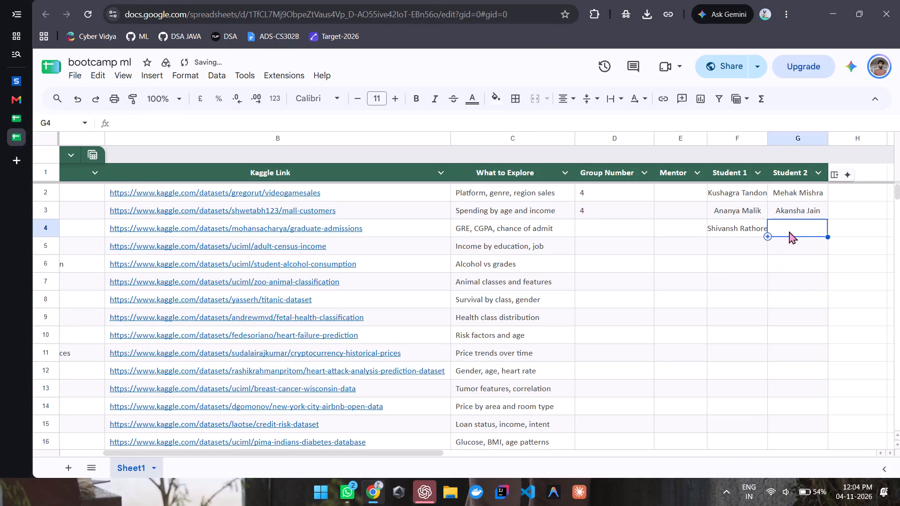
pyautogui.hotkey('ctrl', 'v')
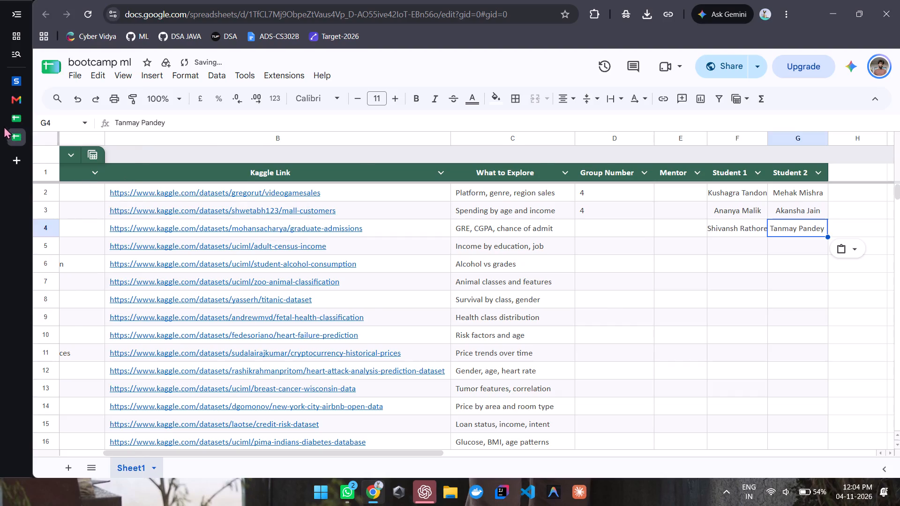
# Copy the GROUP -4 member name in A60 of AIML Groups into bootcamp ml's Student 1 cell for the adult-census-income dataset.
pyautogui.click(23, 118)
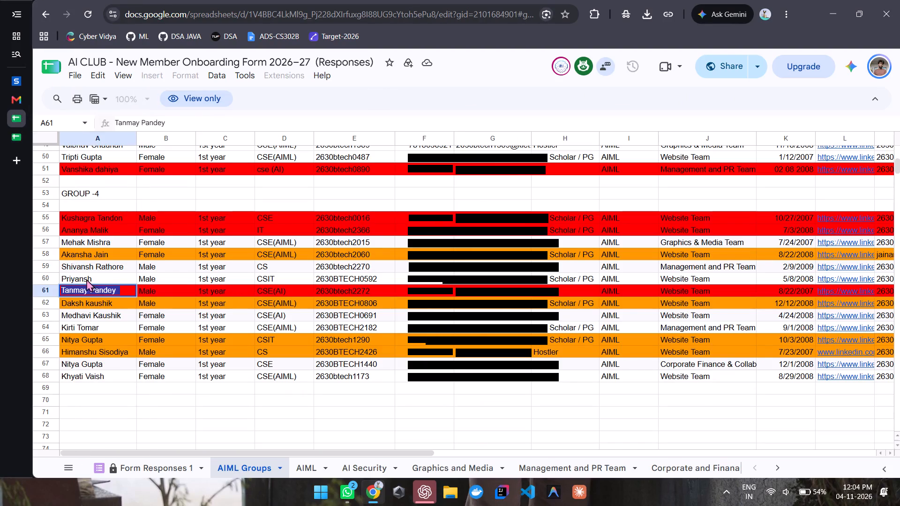
pyautogui.tripleClick(84, 278)
pyautogui.hotkey('ctrl', 'c')
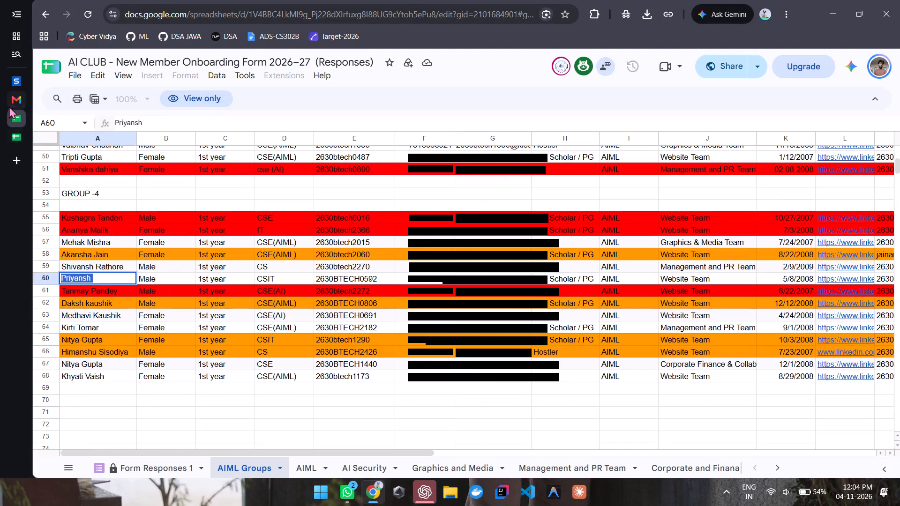
pyautogui.click(22, 137)
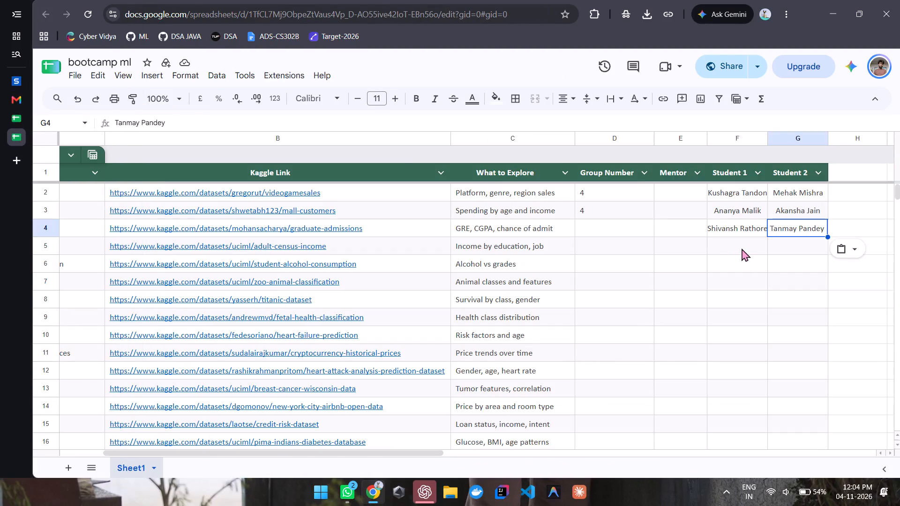
pyautogui.click(742, 248)
pyautogui.hotkey('ctrl', 'v')
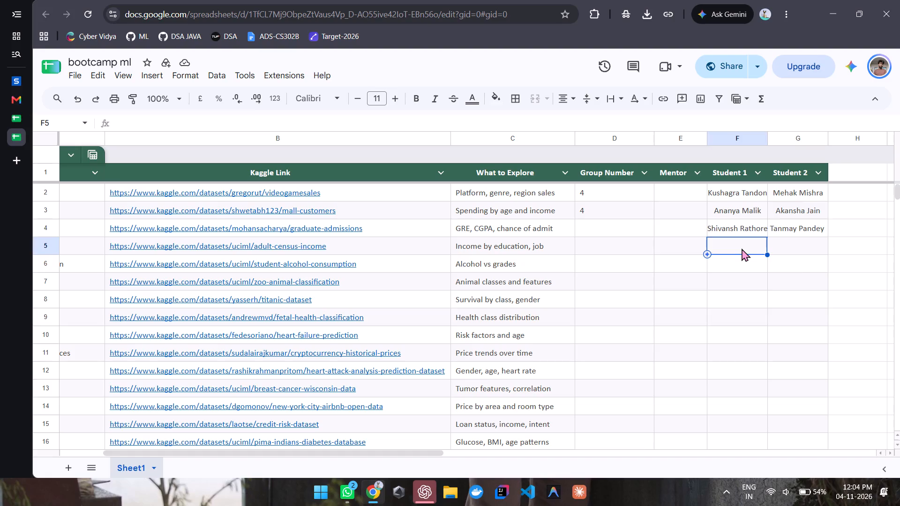
# Copy the GROUP -4 member name in A63 of AIML Groups into bootcamp ml's Student 2 cell for the adult-census-income dataset.
pyautogui.click(12, 120)
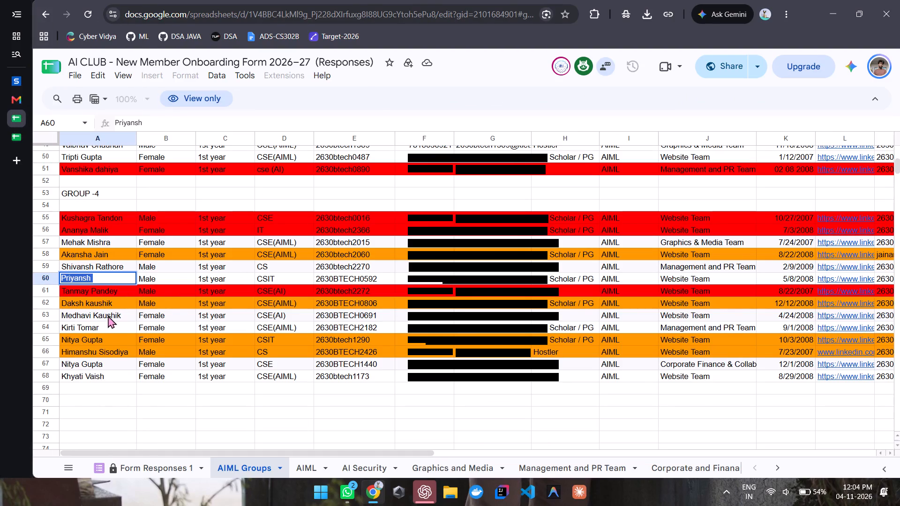
pyautogui.tripleClick(108, 315)
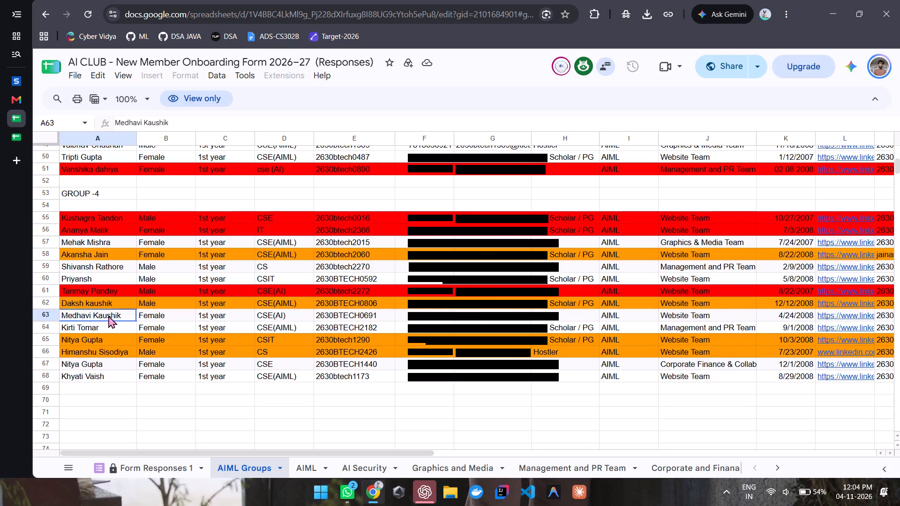
pyautogui.hotkey('ctrl', 'c')
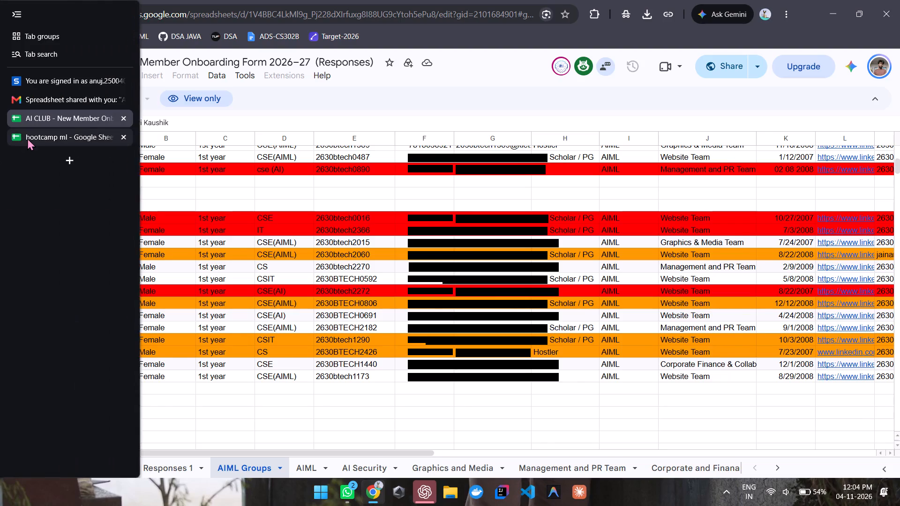
pyautogui.click(27, 138)
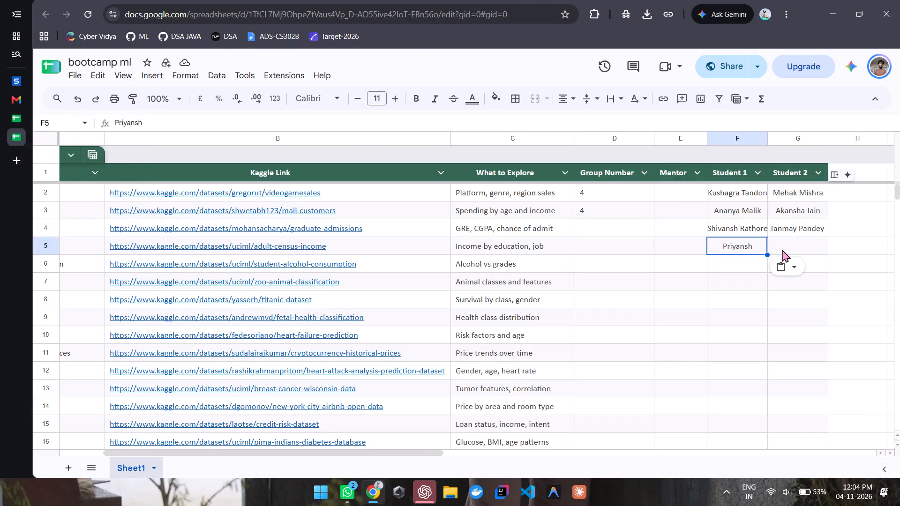
pyautogui.click(782, 249)
pyautogui.hotkey('ctrl', 'v')
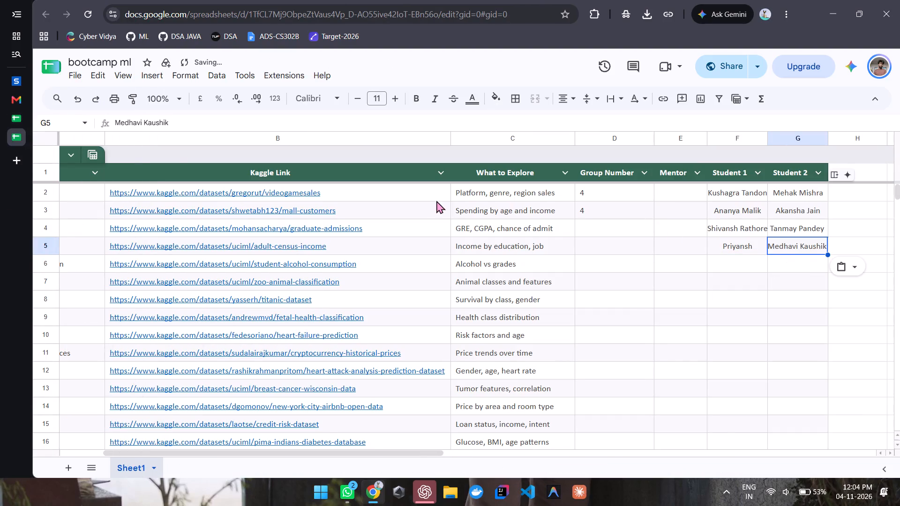
# Copy the GROUP -4 member name in A62 of AIML Groups into bootcamp ml's Student 1 cell for the student-alcohol-consumption dataset.
pyautogui.click(20, 124)
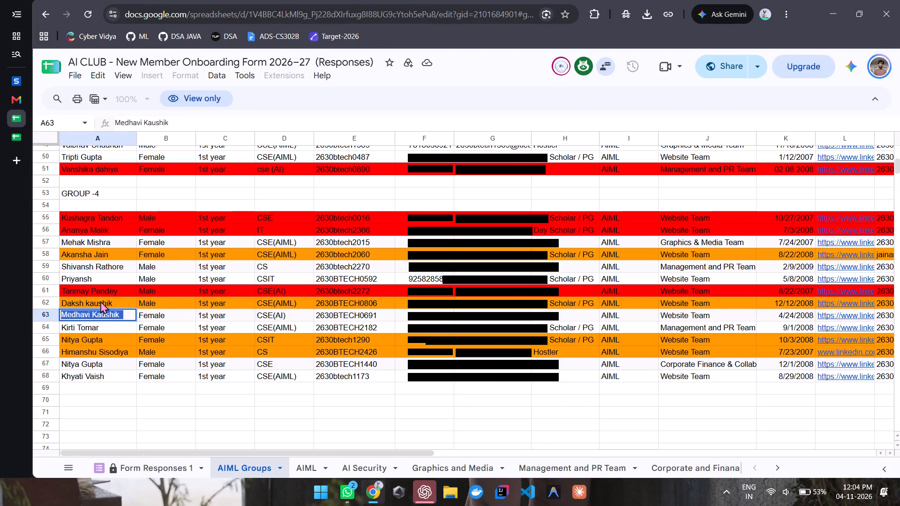
pyautogui.tripleClick(100, 302)
pyautogui.hotkey('ctrl', 'c')
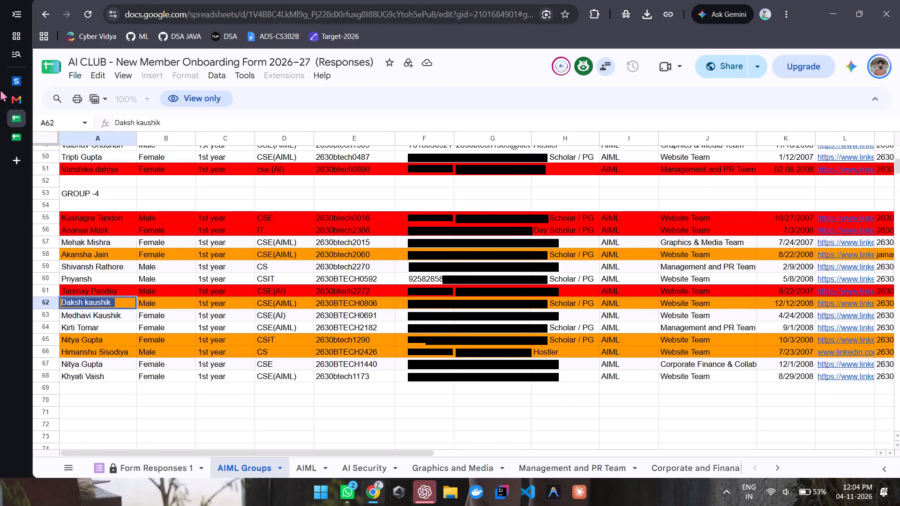
pyautogui.click(29, 138)
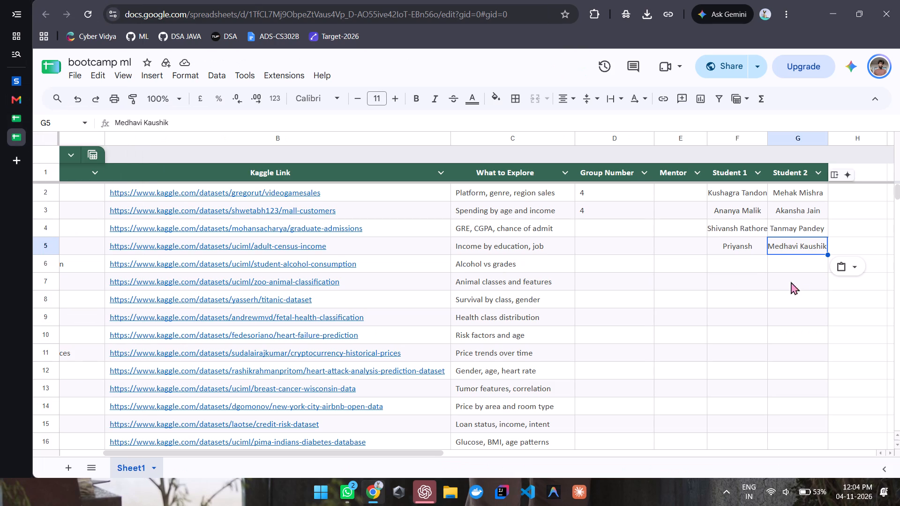
pyautogui.click(743, 260)
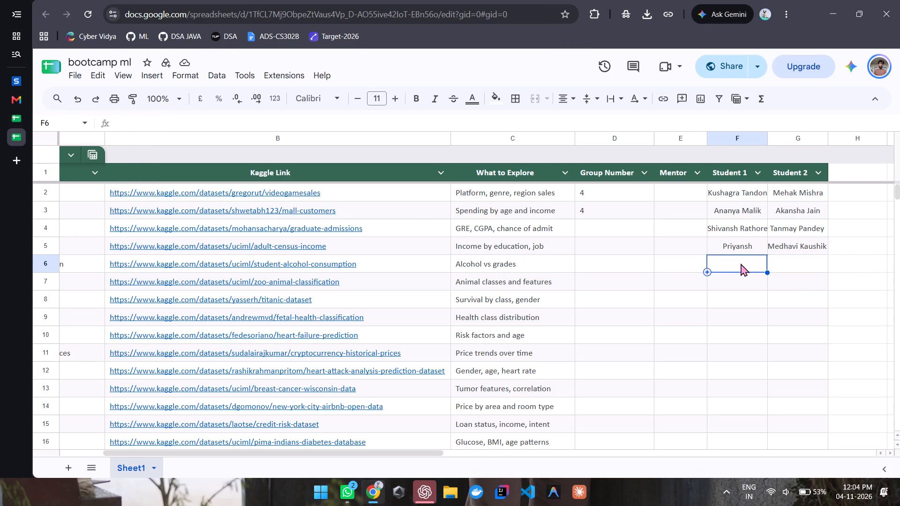
pyautogui.hscroll(6, 741, 263)
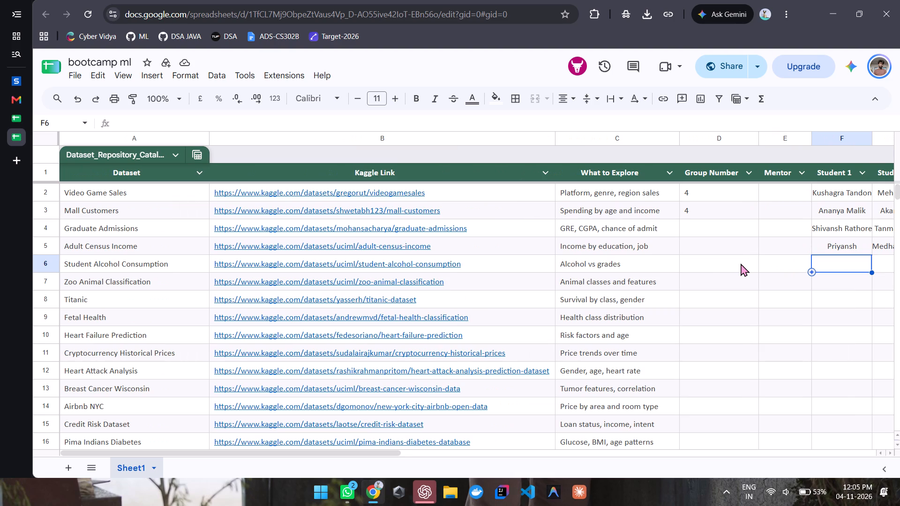
pyautogui.hscroll(-2, 741, 263)
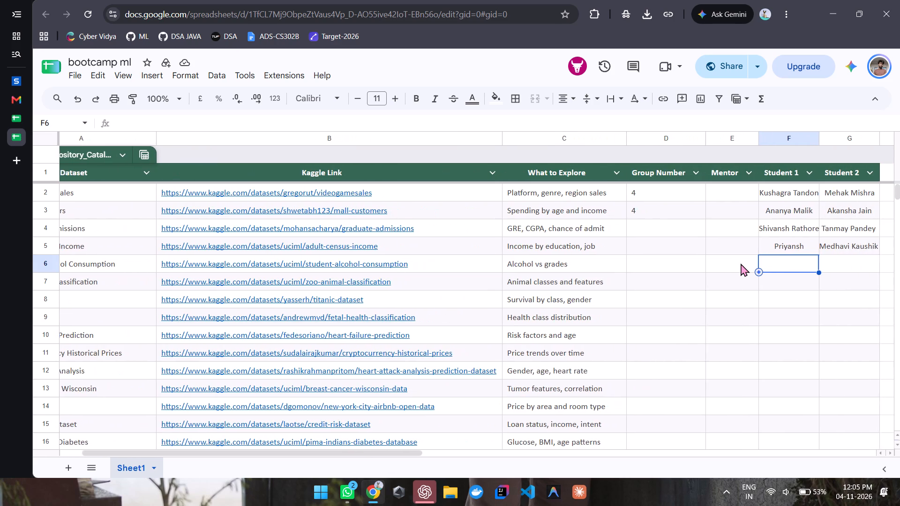
pyautogui.hscroll(-2, 741, 263)
pyautogui.hotkey('ctrl', 'v')
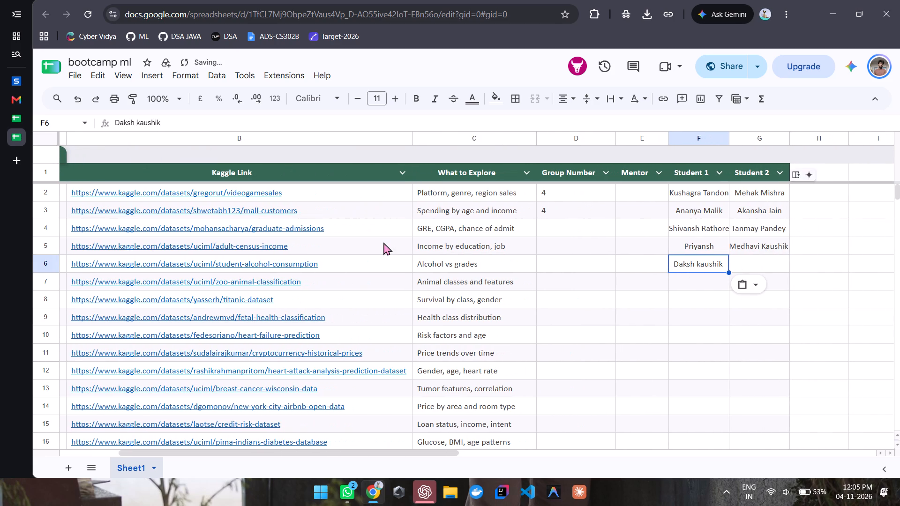
# Copy the GROUP -4 member name in A64 of AIML Groups into bootcamp ml's Student 2 cell for the student-alcohol-consumption dataset.
pyautogui.click(25, 116)
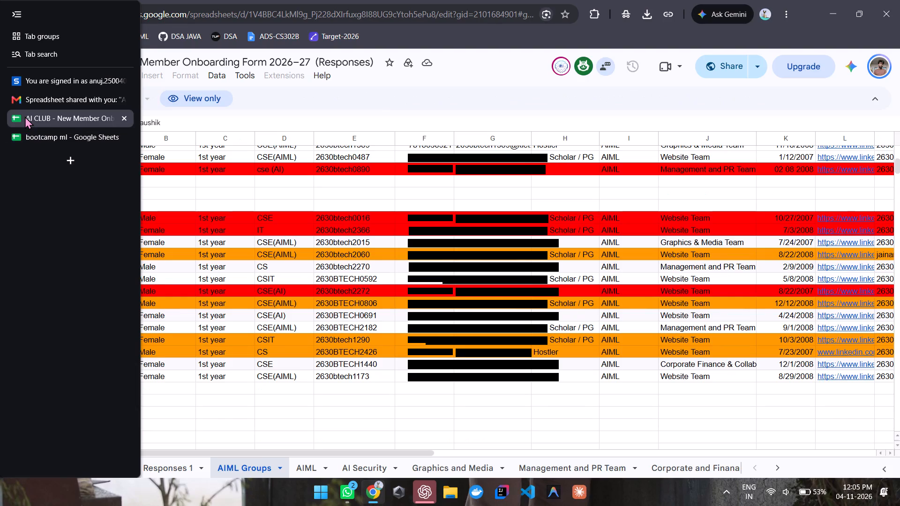
pyautogui.click(51, 140)
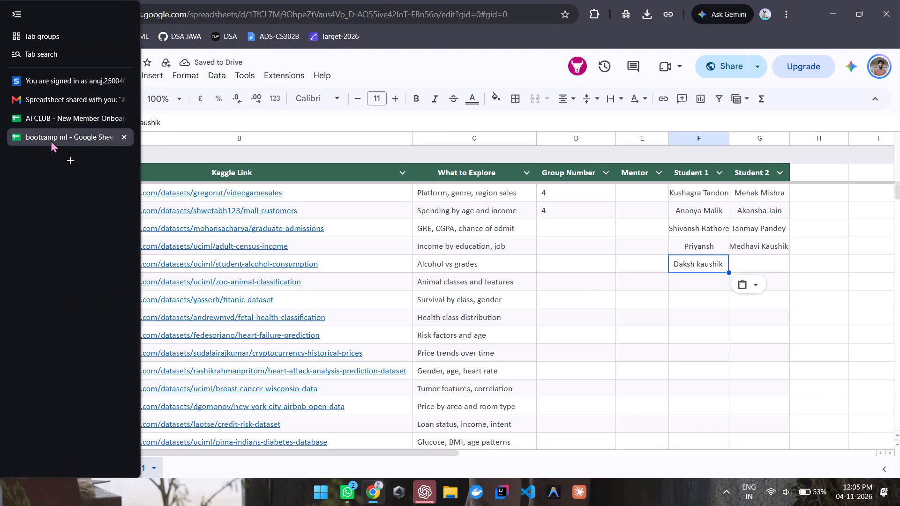
pyautogui.click(35, 118)
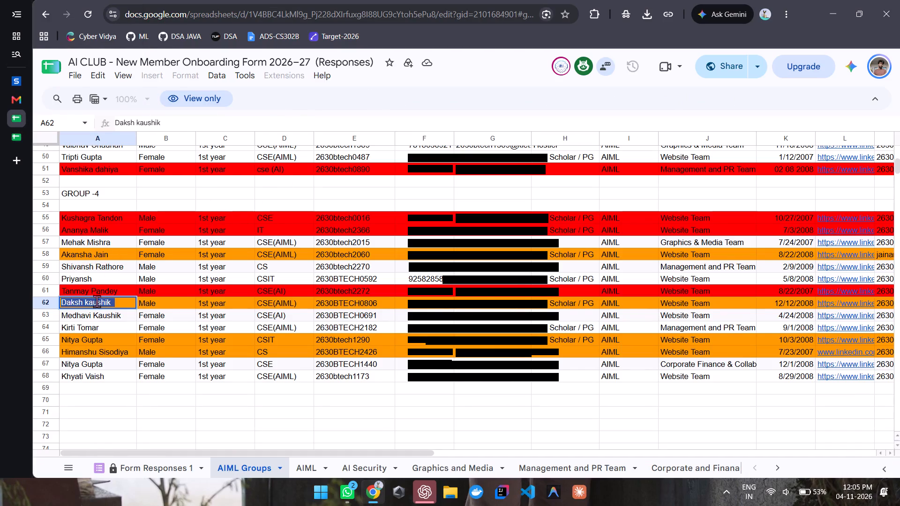
pyautogui.tripleClick(97, 326)
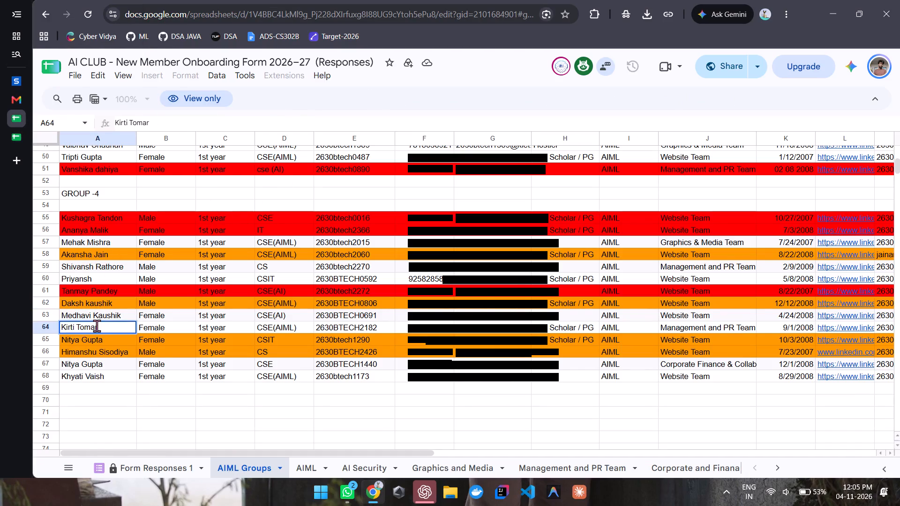
pyautogui.hotkey('ctrl', 'c')
pyautogui.click(15, 140)
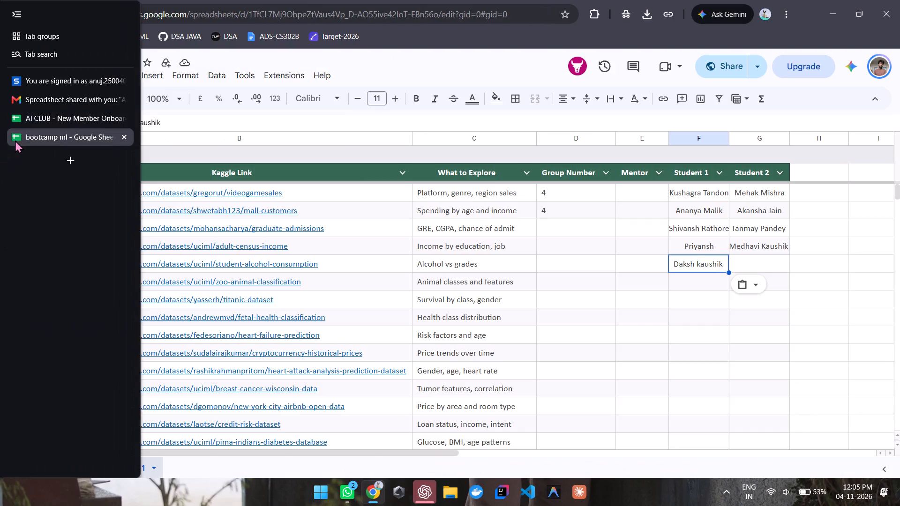
pyautogui.click(749, 261)
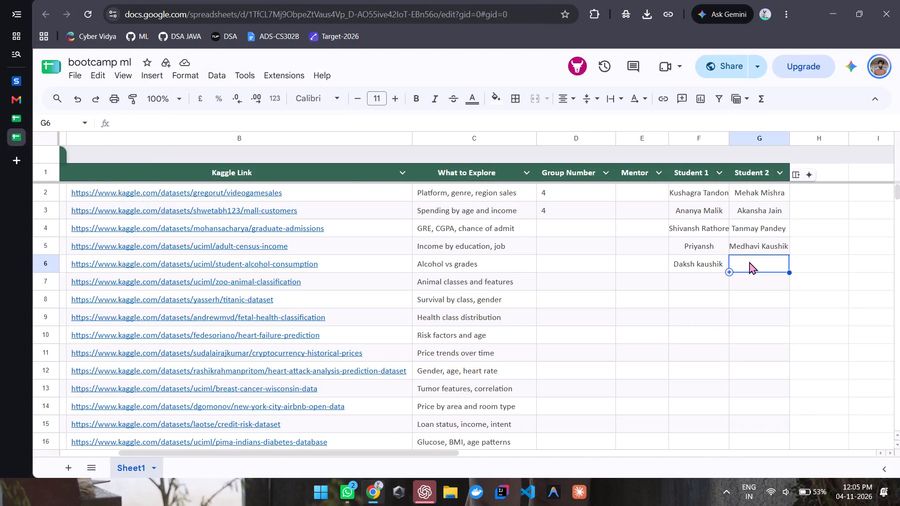
pyautogui.hotkey('ctrl', 'v')
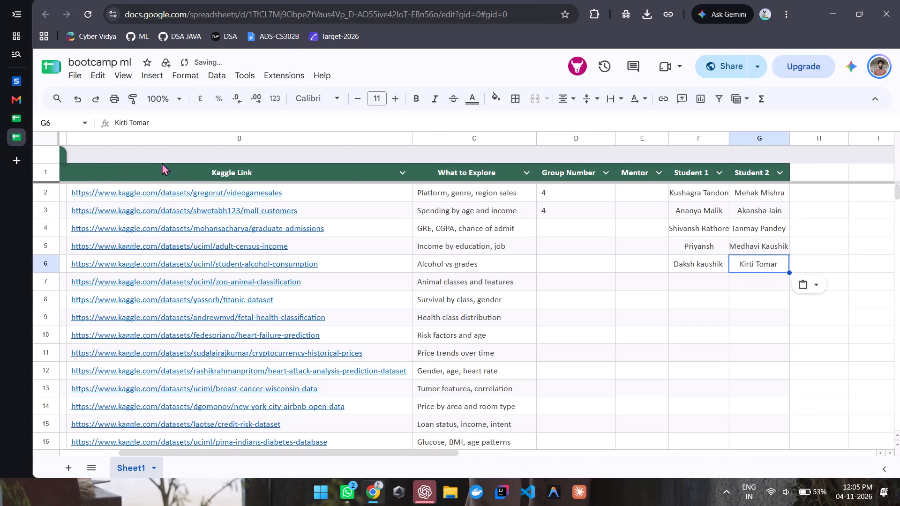
# Copy the GROUP -4 member name in A65 of AIML Groups into bootcamp ml's Student 1 cell for the zoo-animal-classification dataset.
pyautogui.click(16, 121)
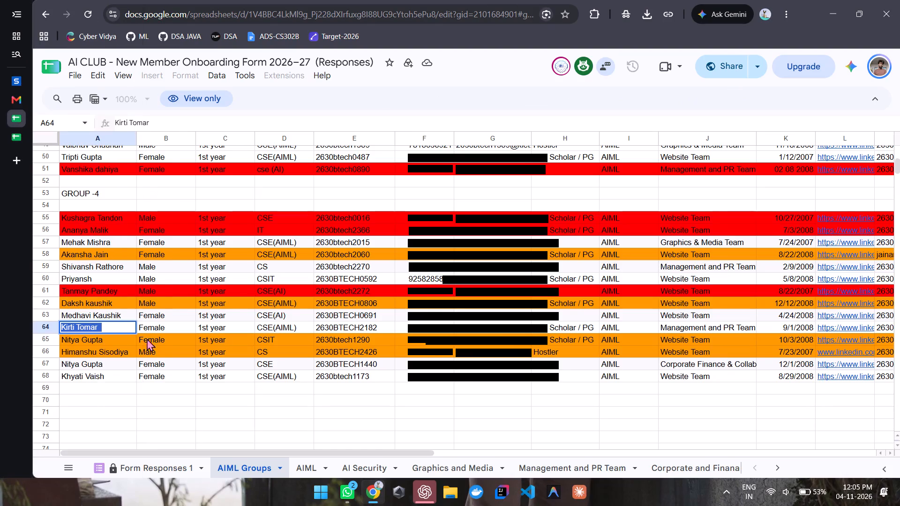
pyautogui.doubleClick(101, 341)
pyautogui.tripleClick(101, 341)
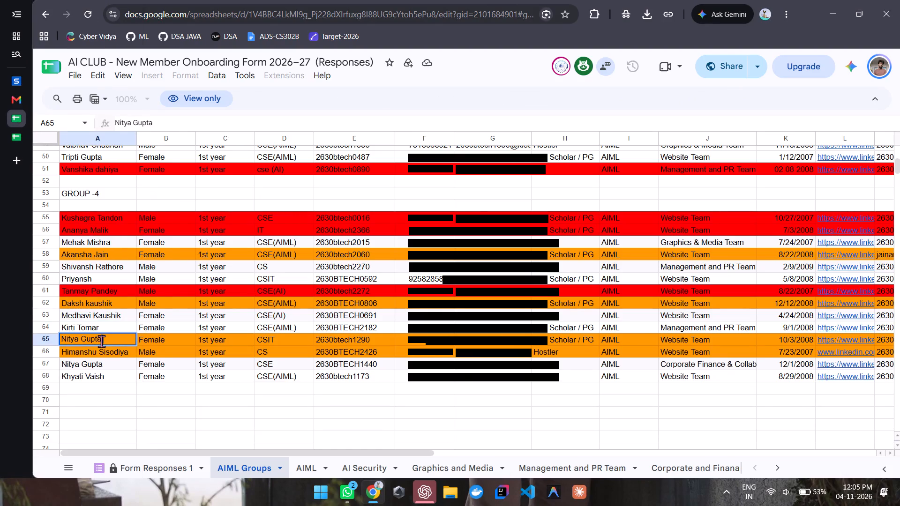
pyautogui.hotkey('ctrl', 'c')
pyautogui.click(17, 129)
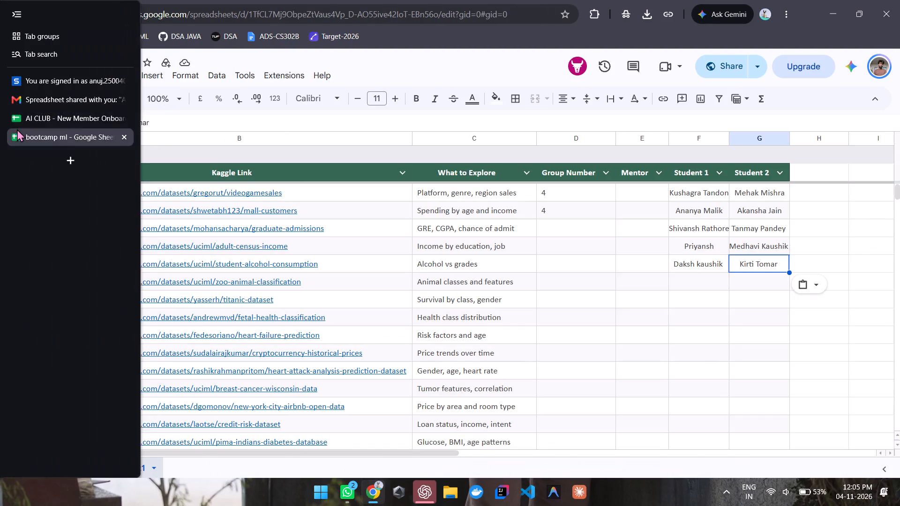
pyautogui.click(690, 283)
pyautogui.hotkey('ctrl', 'v')
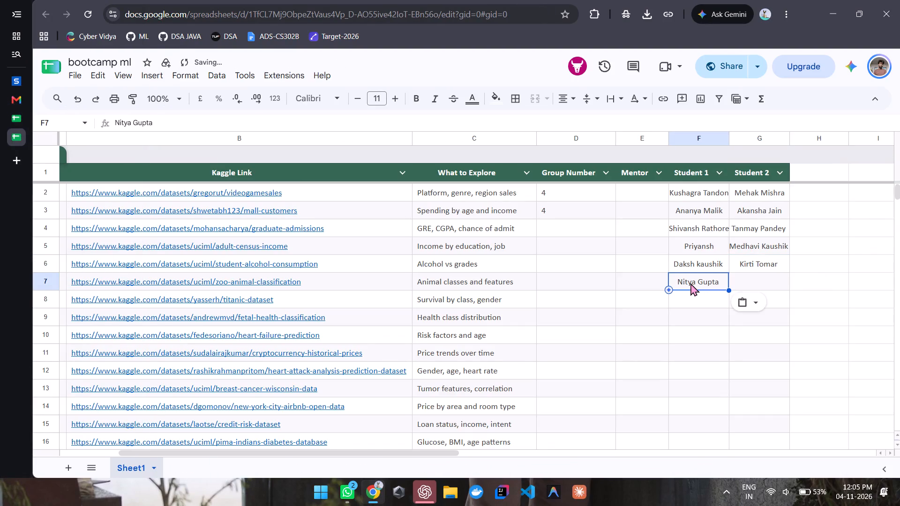
# Copy the GROUP -4 member name in A66 of AIML Groups into bootcamp ml's Student 2 cell for the zoo-animal-classification dataset.
pyautogui.click(22, 113)
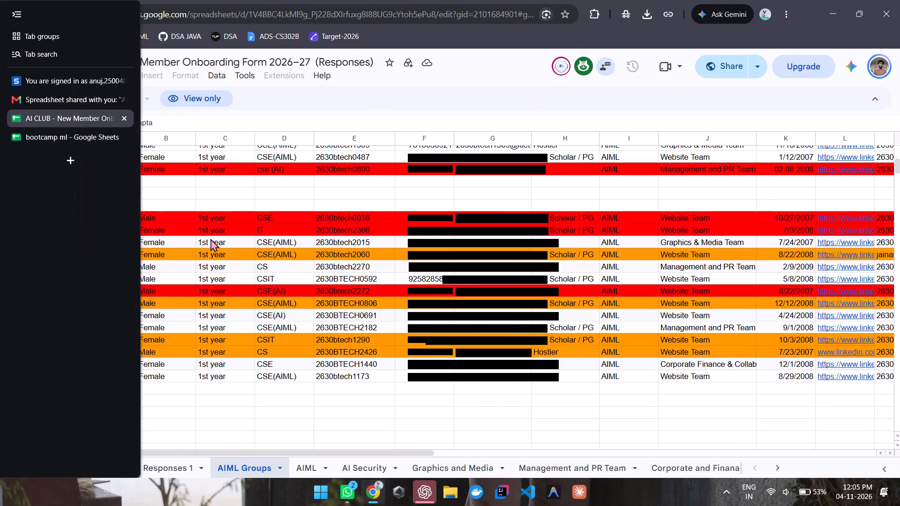
pyautogui.tripleClick(108, 352)
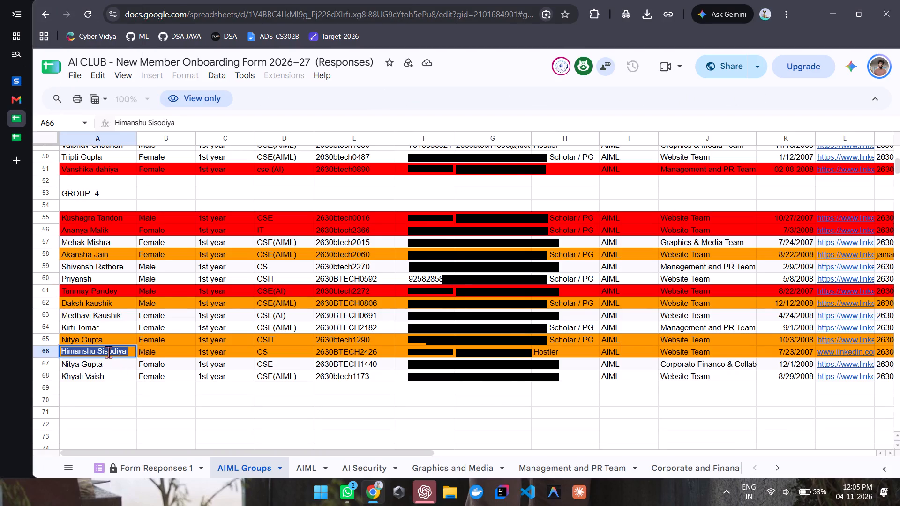
pyautogui.hotkey('ctrl', 'c')
pyautogui.click(17, 134)
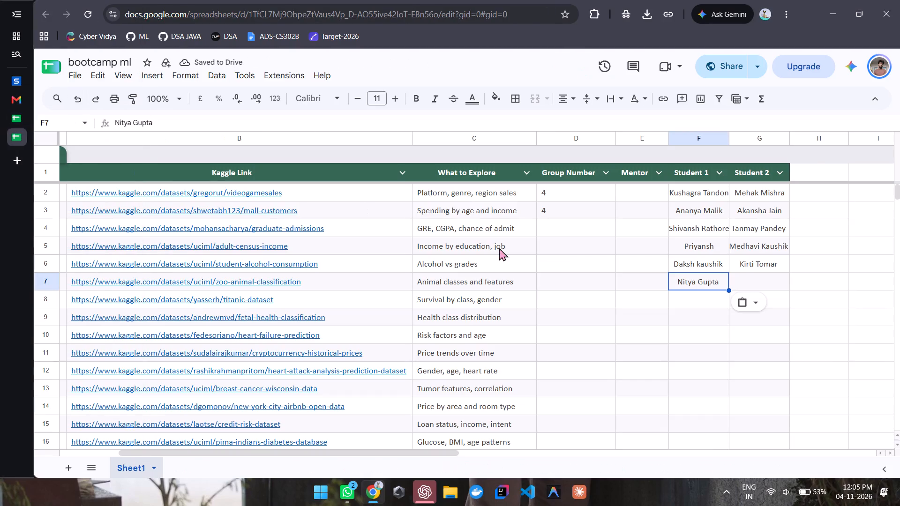
pyautogui.click(749, 279)
pyautogui.hotkey('ctrl', 'v')
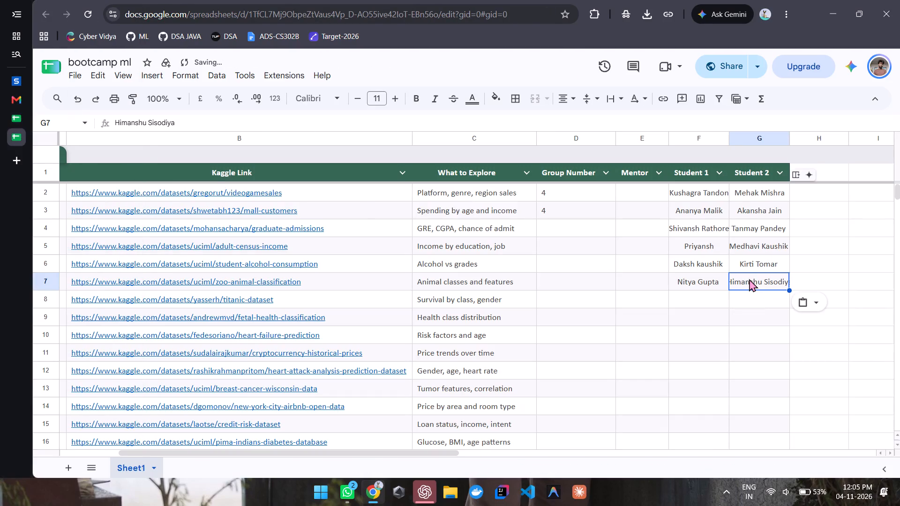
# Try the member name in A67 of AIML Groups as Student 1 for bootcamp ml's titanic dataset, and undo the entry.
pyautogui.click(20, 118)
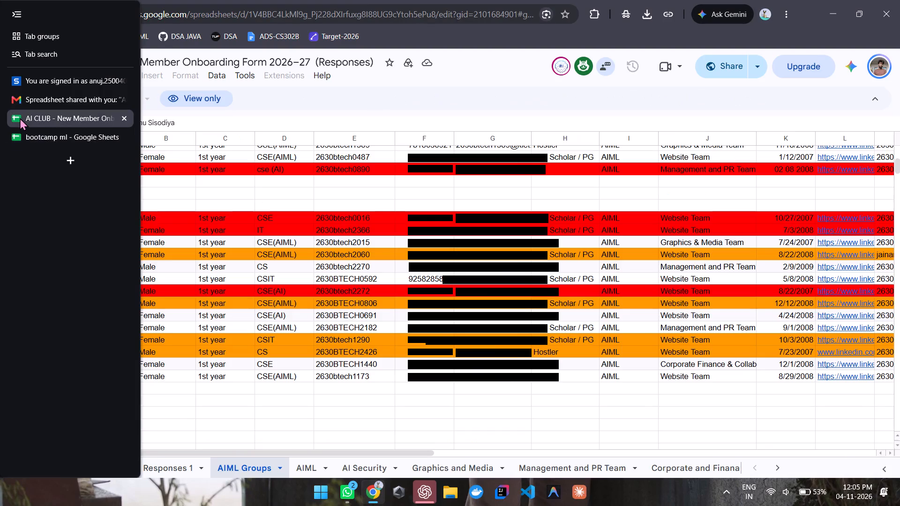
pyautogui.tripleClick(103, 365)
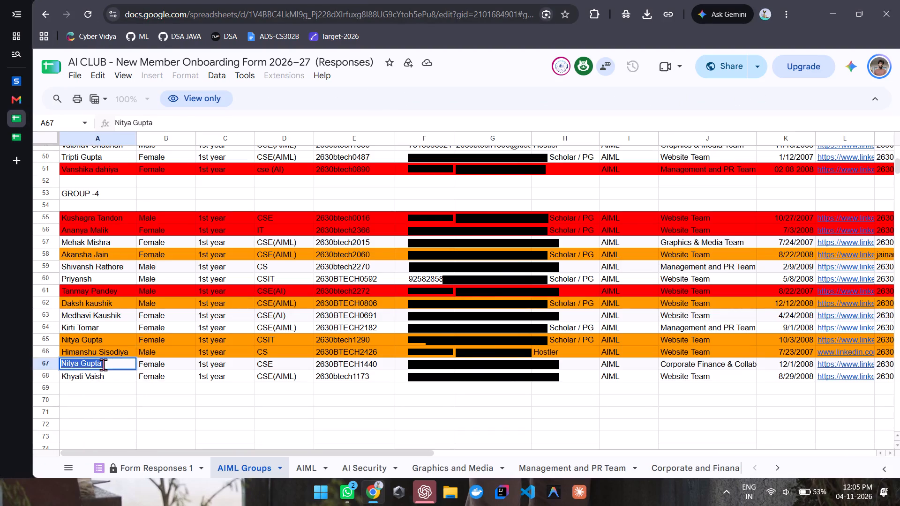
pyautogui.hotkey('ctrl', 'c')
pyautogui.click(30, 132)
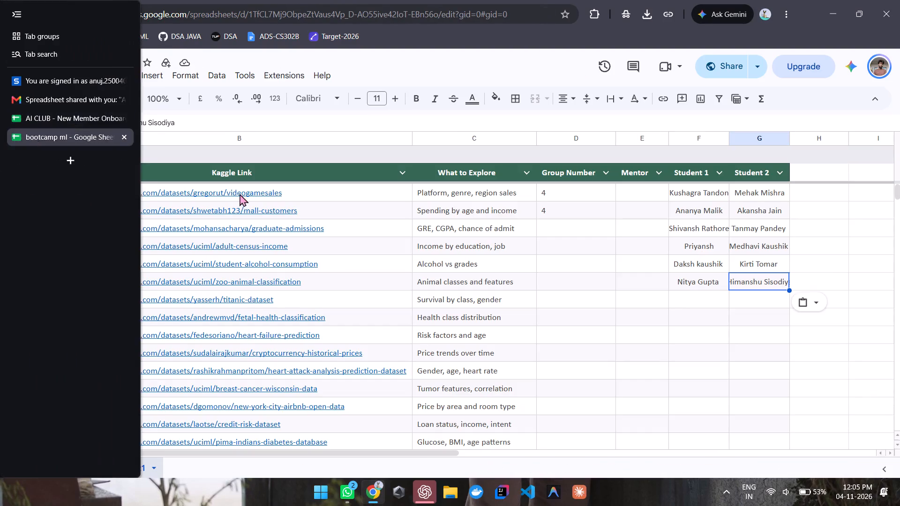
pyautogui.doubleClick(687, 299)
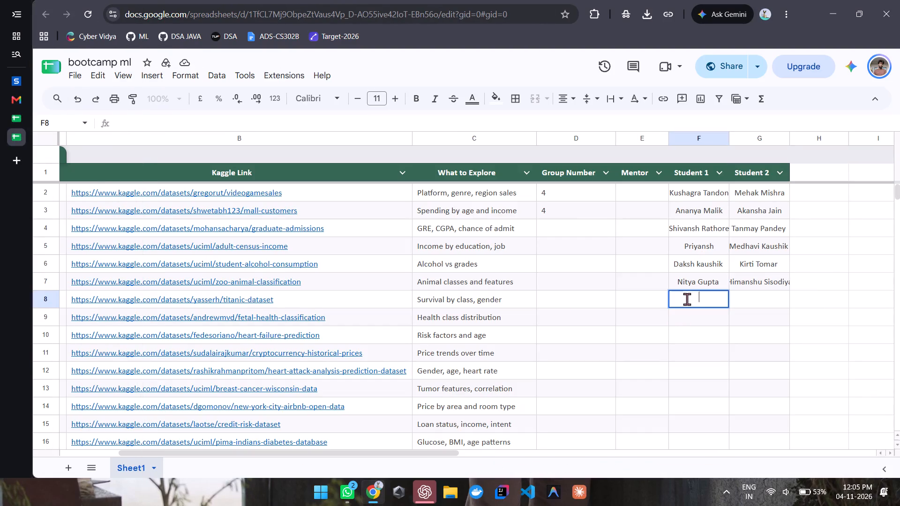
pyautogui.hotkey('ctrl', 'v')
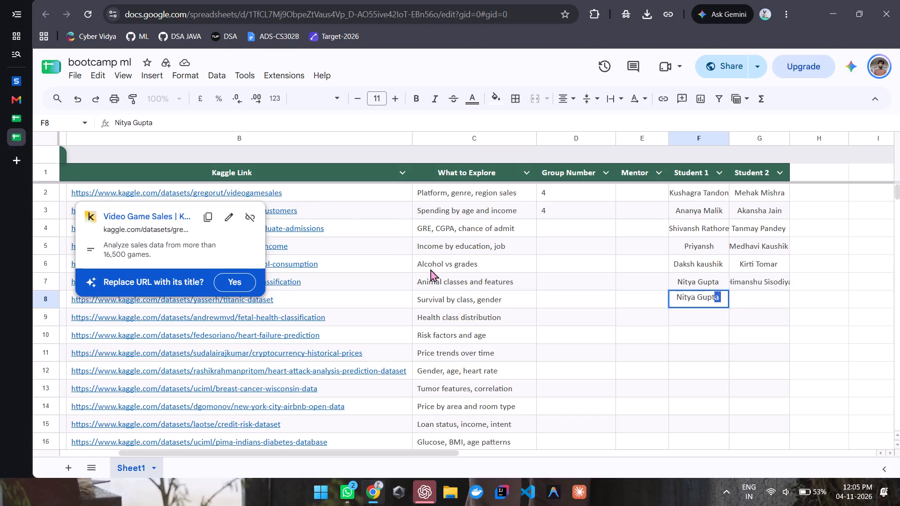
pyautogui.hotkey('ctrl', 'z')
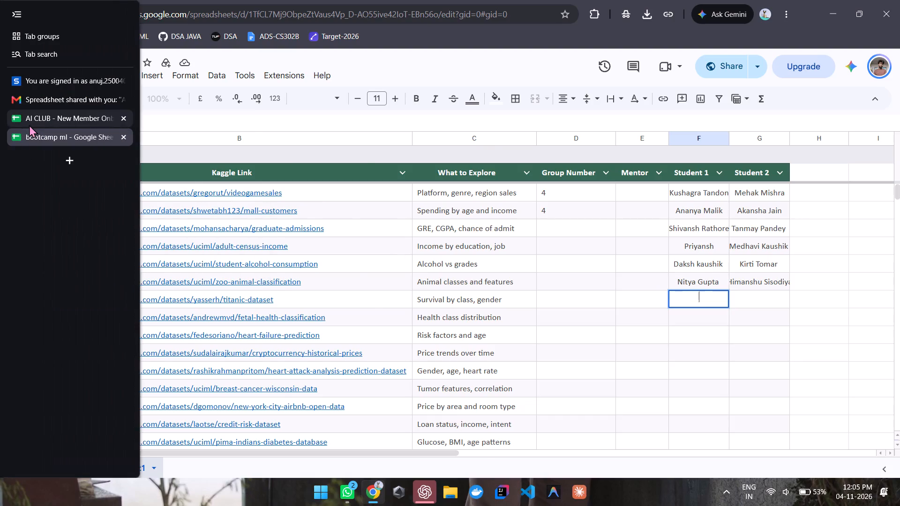
# Copy the GROUP -4 member name in A68 of AIML Groups into bootcamp ml's Student 1 cell for the titanic dataset.
pyautogui.click(29, 123)
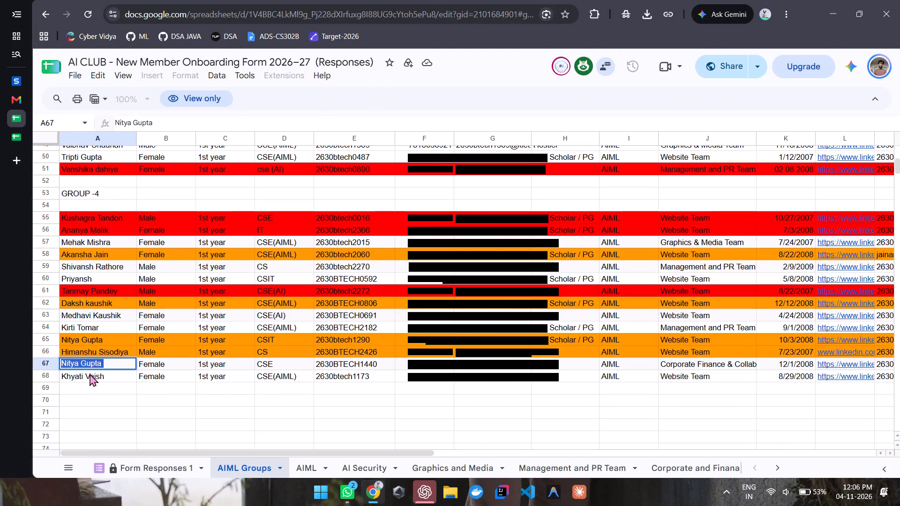
pyautogui.tripleClick(90, 374)
pyautogui.hotkey('ctrl', 'c')
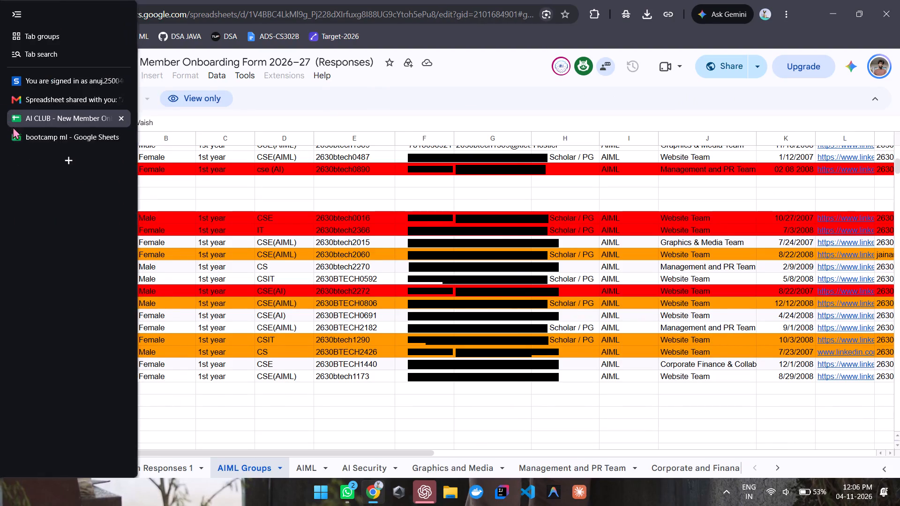
pyautogui.click(17, 132)
pyautogui.hotkey('ctrl', 'v')
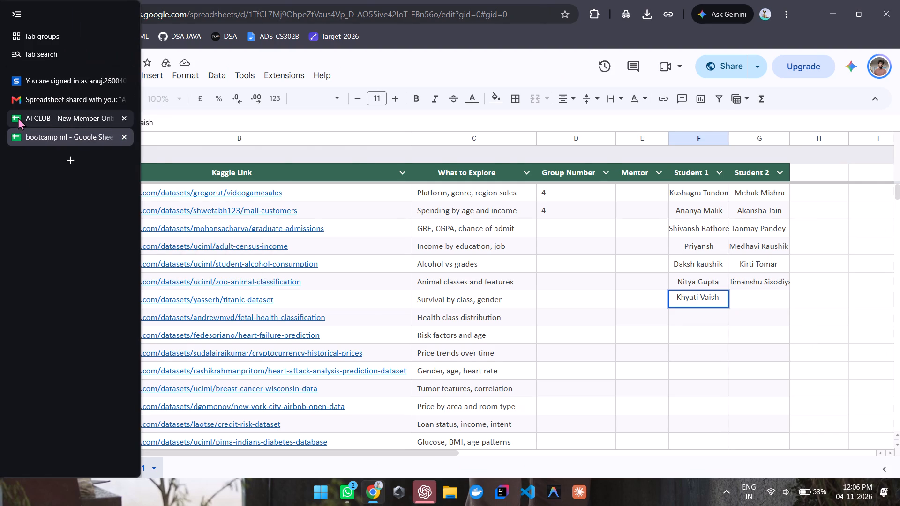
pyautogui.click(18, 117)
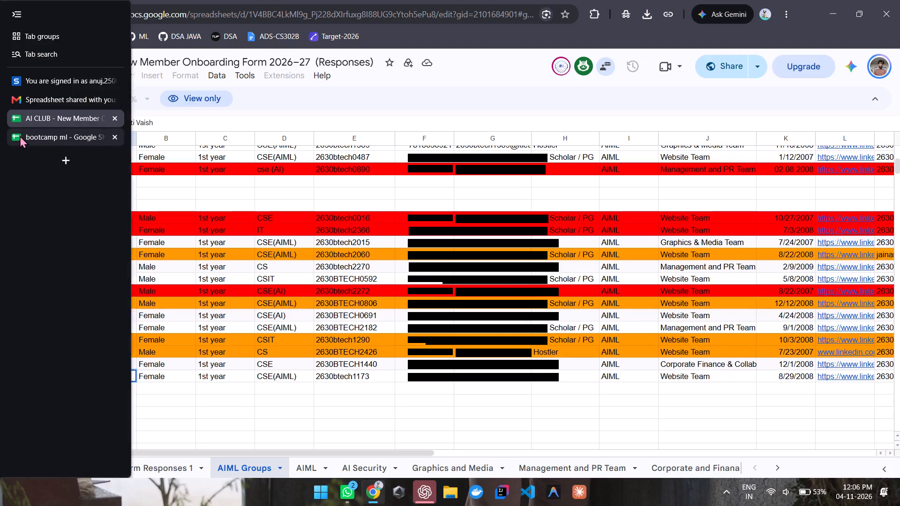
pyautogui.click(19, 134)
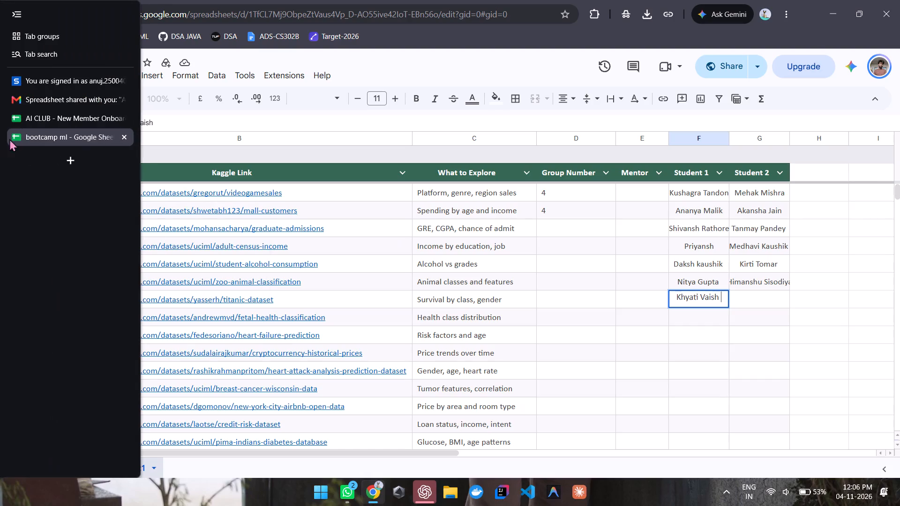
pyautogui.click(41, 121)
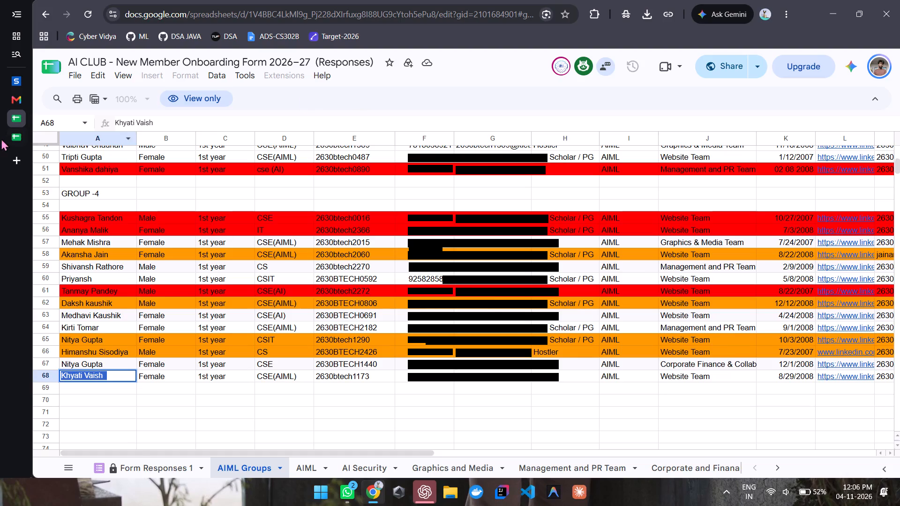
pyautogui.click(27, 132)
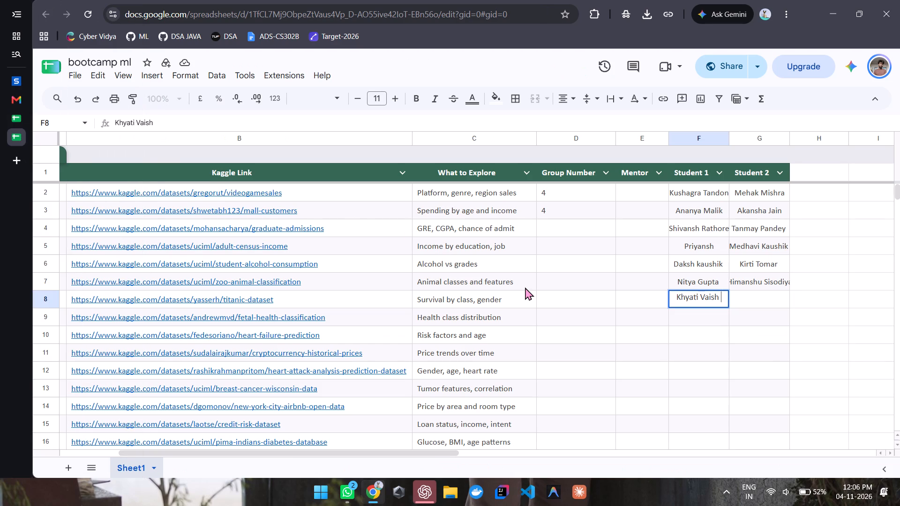
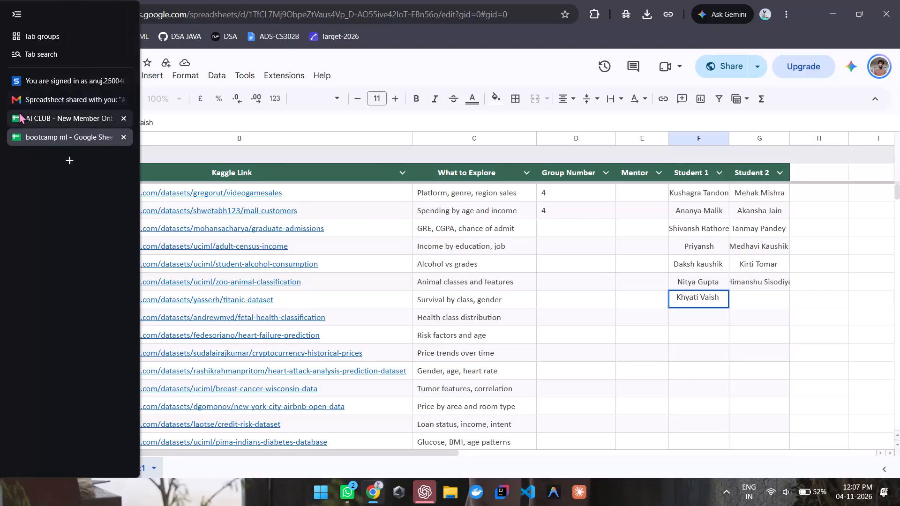
# Copy the GROUP -4 member name in A67 of AIML Groups into bootcamp ml's Student 2 cell for the titanic dataset.
pyautogui.click(19, 112)
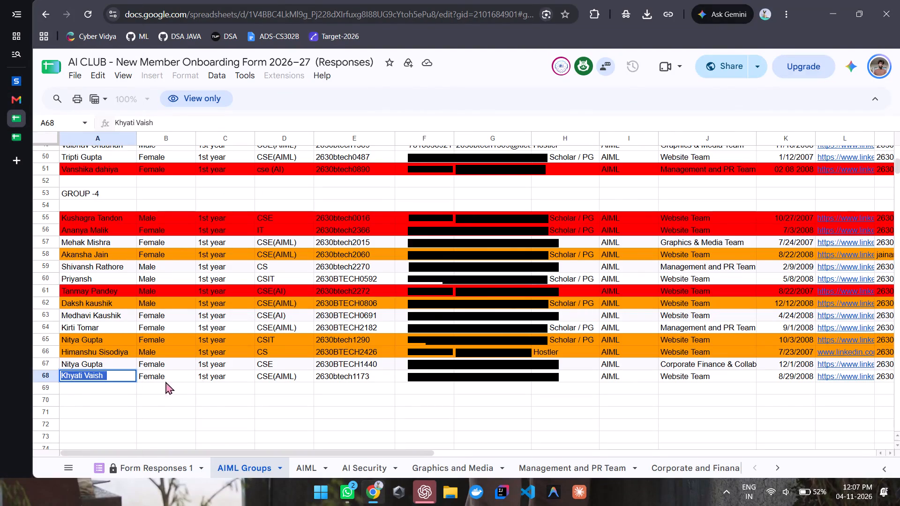
pyautogui.click(140, 406)
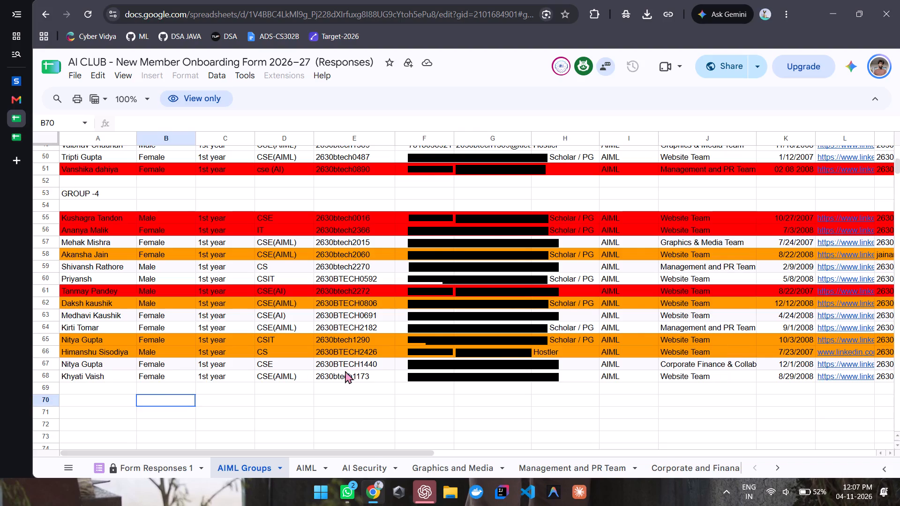
pyautogui.click(93, 364)
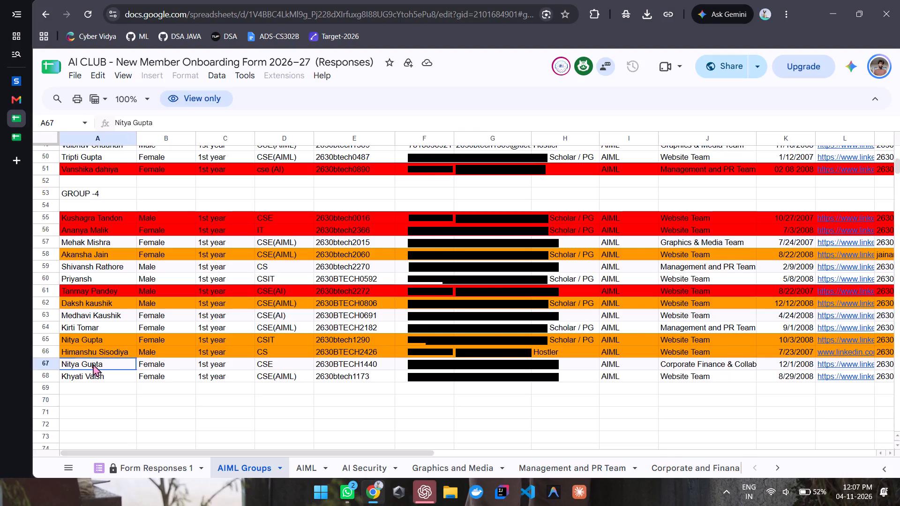
pyautogui.tripleClick(93, 364)
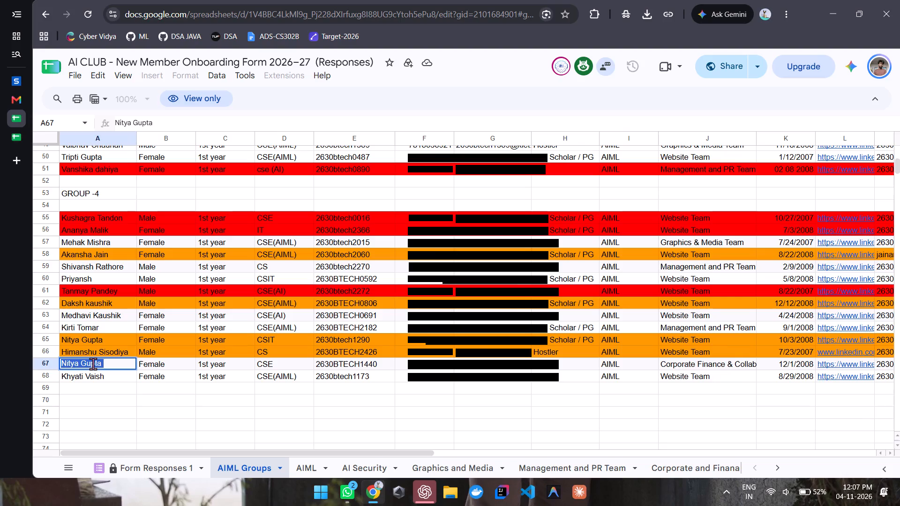
pyautogui.hotkey('ctrl', 'c')
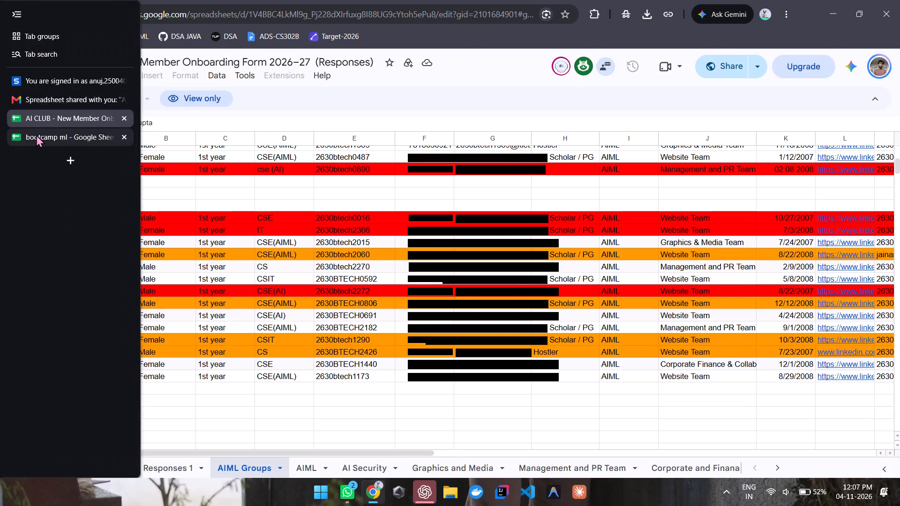
pyautogui.click(36, 134)
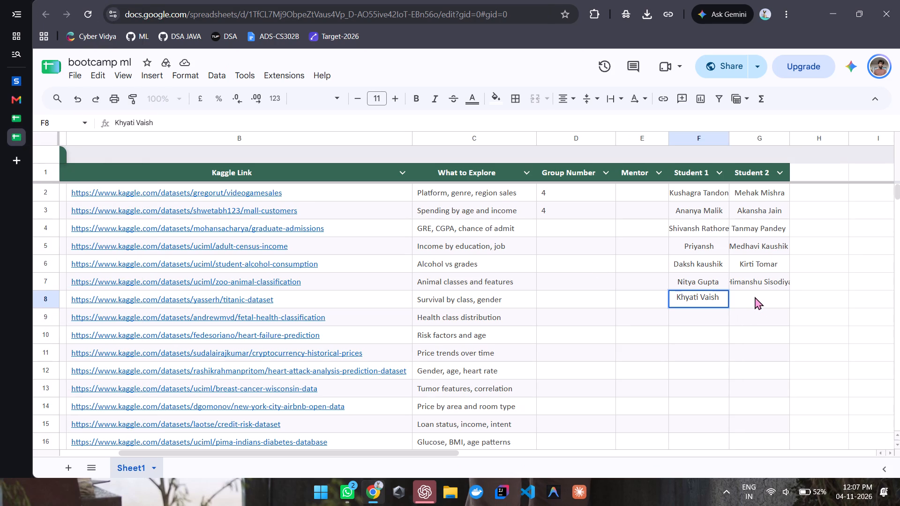
pyautogui.click(754, 296)
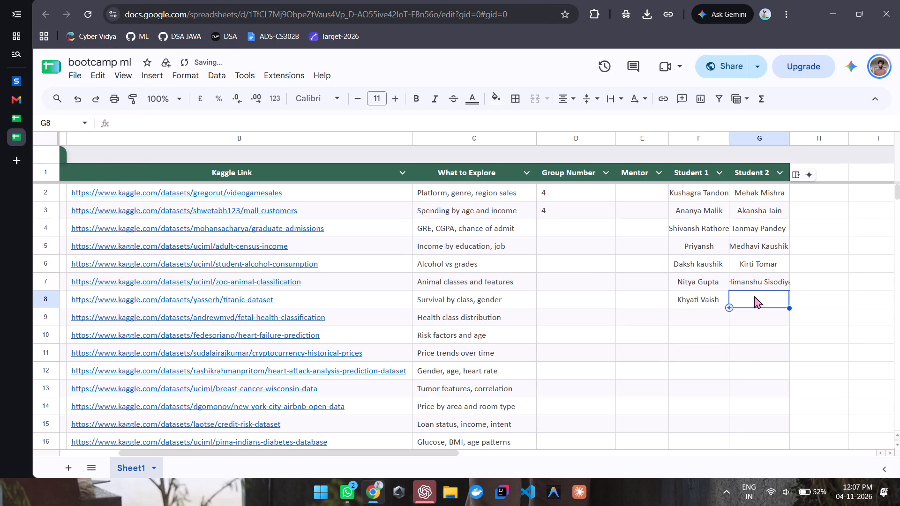
pyautogui.hotkey('ctrl', 'v')
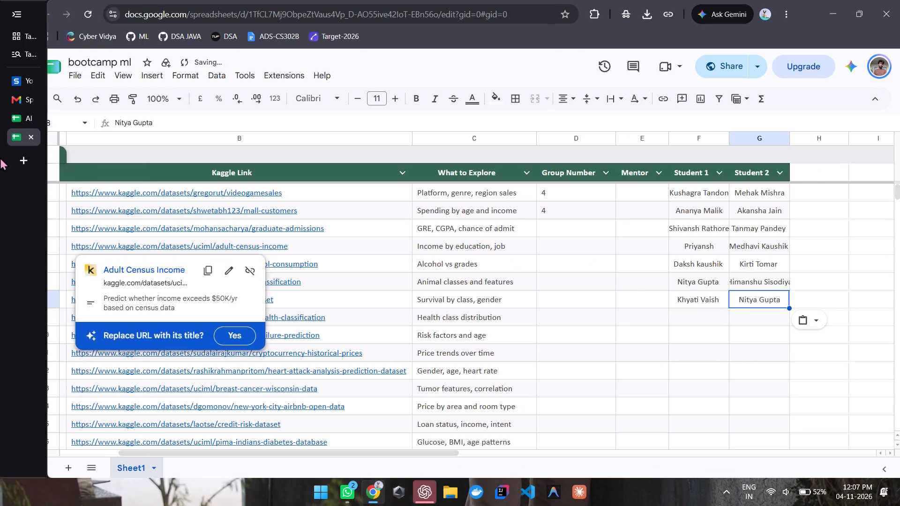
# Append the student ID from E67 of AIML Groups, in parentheses, to the titanic dataset's Student 2 name in bootcamp ml.
pyautogui.click(48, 111)
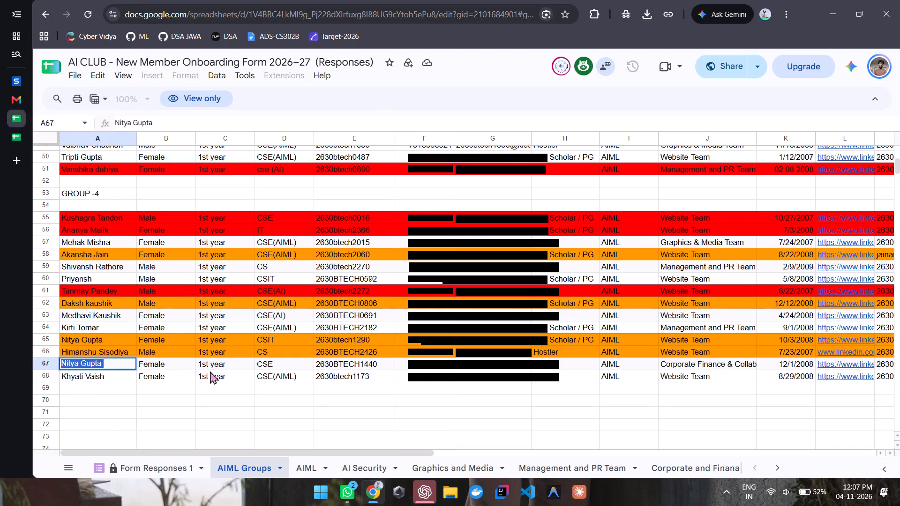
pyautogui.doubleClick(350, 361)
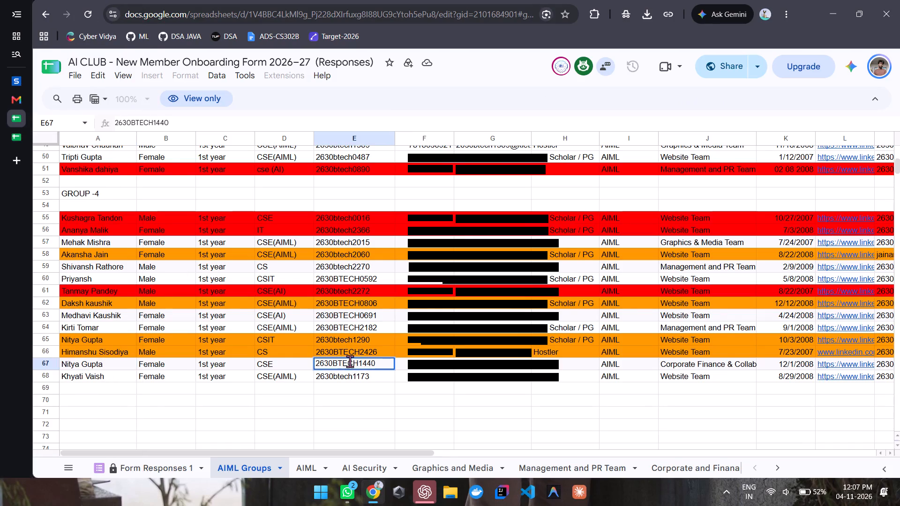
pyautogui.keyDown('ctrl'); pyautogui.tripleClick(350, 361); pyautogui.keyUp('ctrl')
pyautogui.hotkey('ctrl', 'c')
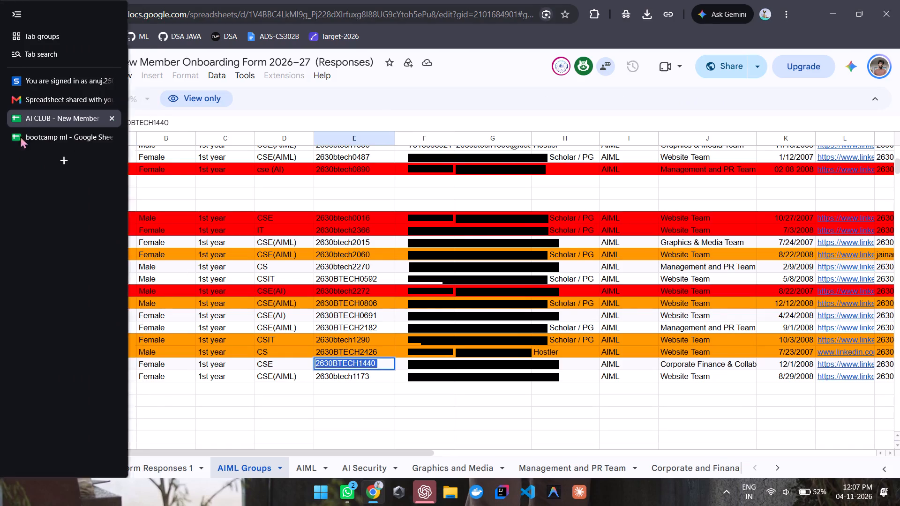
pyautogui.click(20, 132)
pyautogui.doubleClick(781, 301)
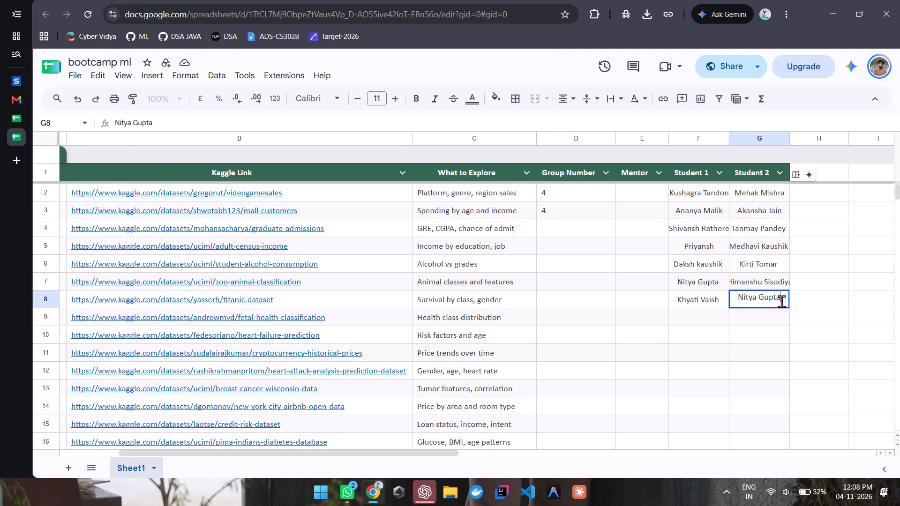
pyautogui.hotkey('shift', 'Return')
pyautogui.tripleClick(771, 297)
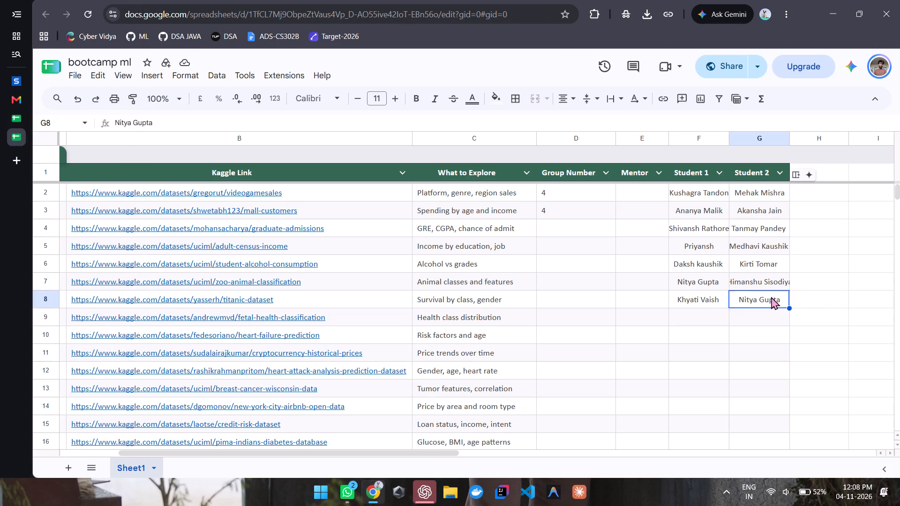
pyautogui.click(771, 297)
pyautogui.click(771, 297)
pyautogui.press('Right')
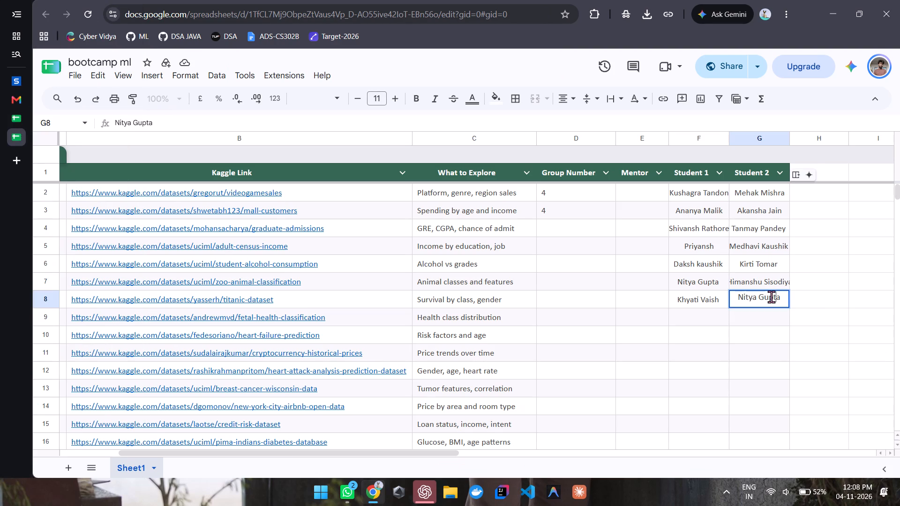
pyautogui.press('Right')
pyautogui.press('space')
pyautogui.write('()')
pyautogui.press('Left')
pyautogui.hotkey('ctrl', 'v')
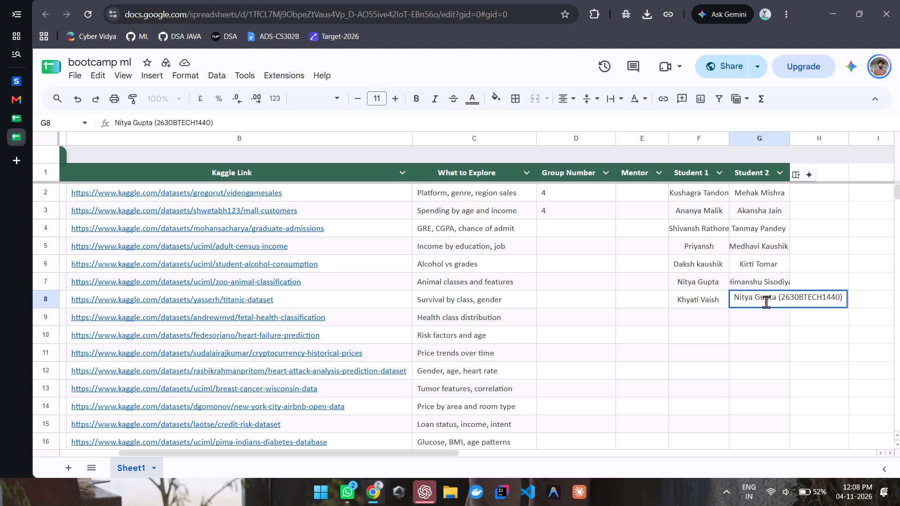
pyautogui.click(707, 368)
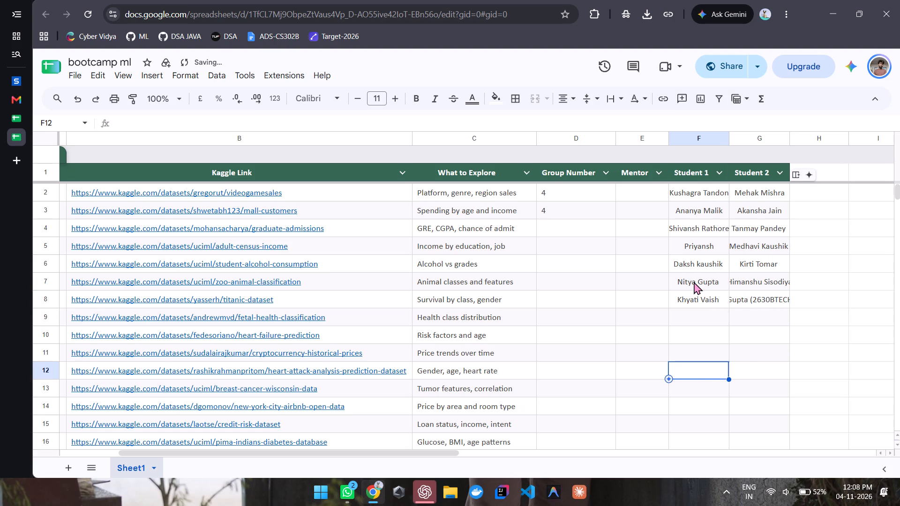
# Move the zoo-animal-classification dataset's Student 2 name into its Student 1 cell, replacing the name there.
pyautogui.tripleClick(772, 282)
pyautogui.hotkey('ctrl', 'c')
pyautogui.hotkey('ctrl', 'x')
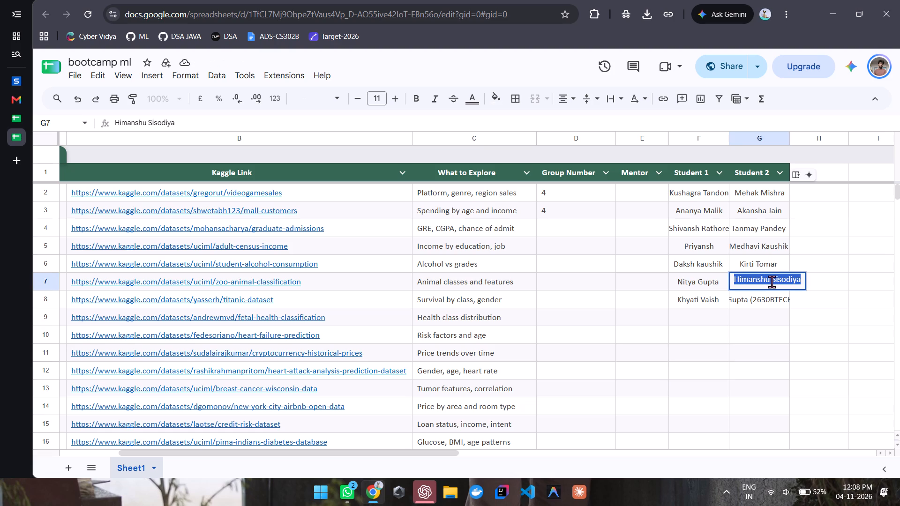
pyautogui.tripleClick(709, 280)
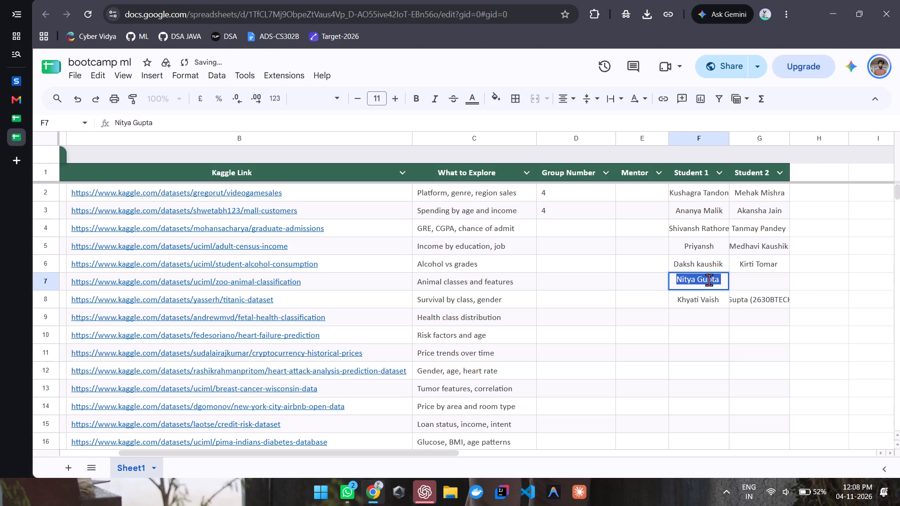
pyautogui.hotkey('ctrl', 'v')
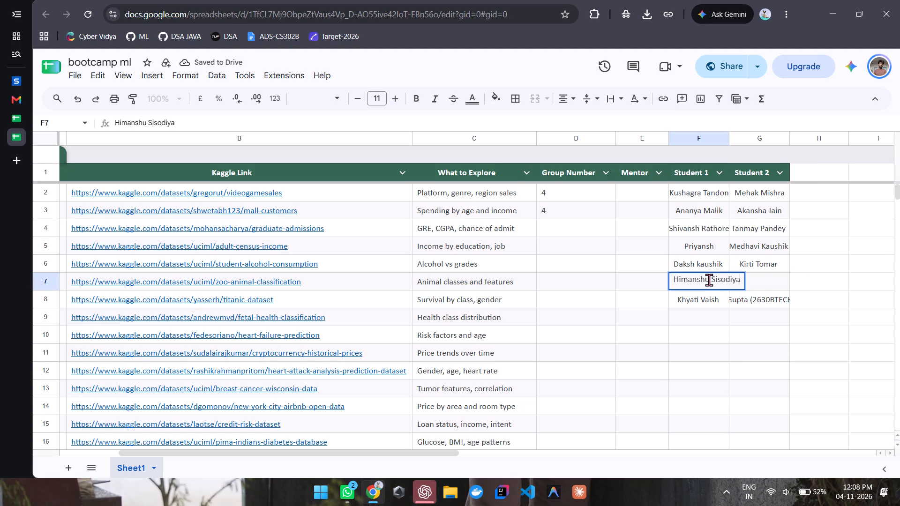
# Fill the zoo-animal-classification dataset's Student 2 cell with the same name-and-ID entry as the titanic dataset's Student 2.
pyautogui.click(765, 283)
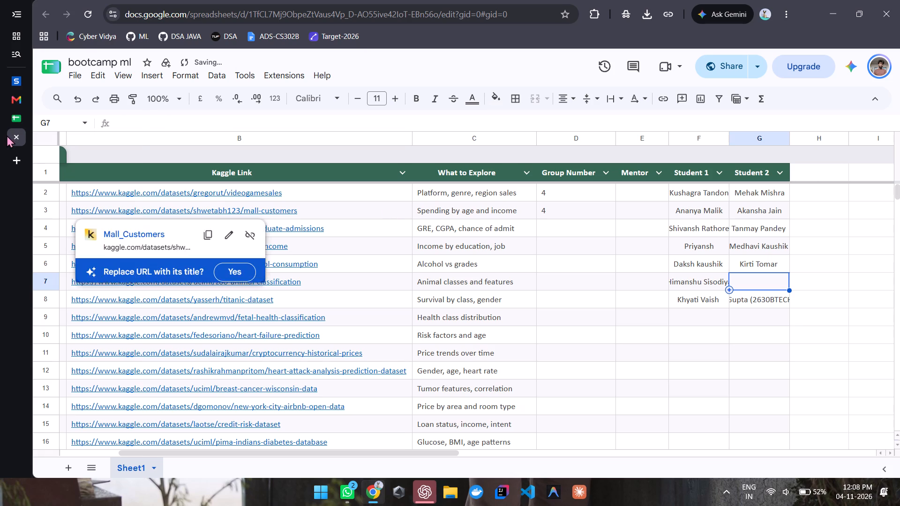
pyautogui.write('Ni')
pyautogui.press('Return')
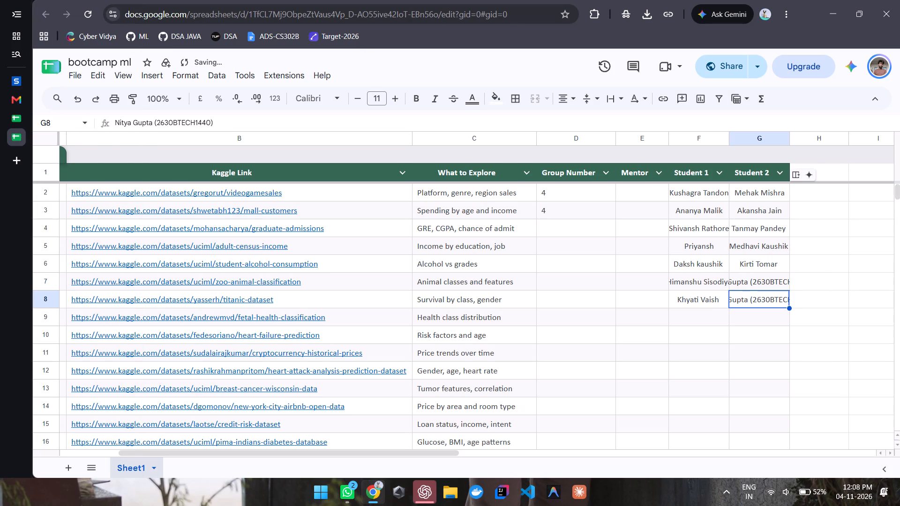
# Replace the ID in parentheses in the zoo-animal-classification dataset's Student 2 cell with the student ID from E65 of AIML Groups.
pyautogui.doubleClick(780, 283)
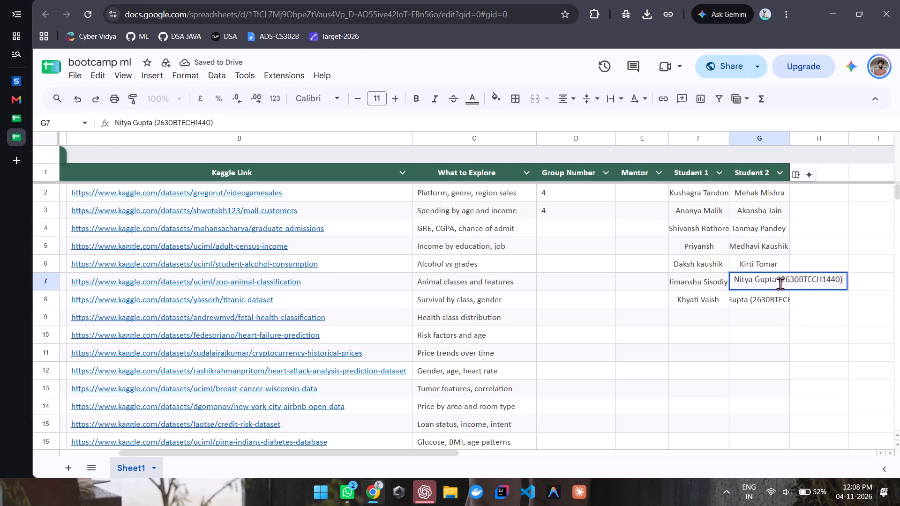
pyautogui.press('Left')
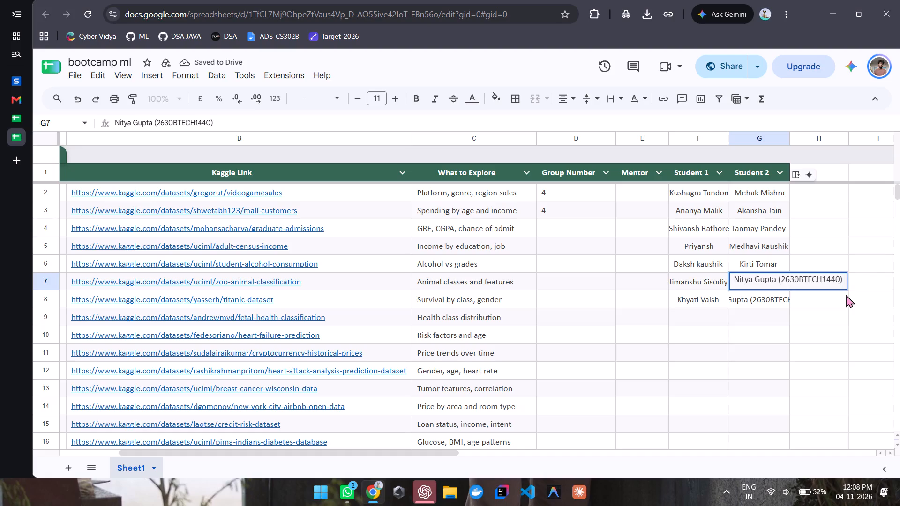
pyautogui.hotkey('ctrl', 'BackSpace')
pyautogui.click(17, 119)
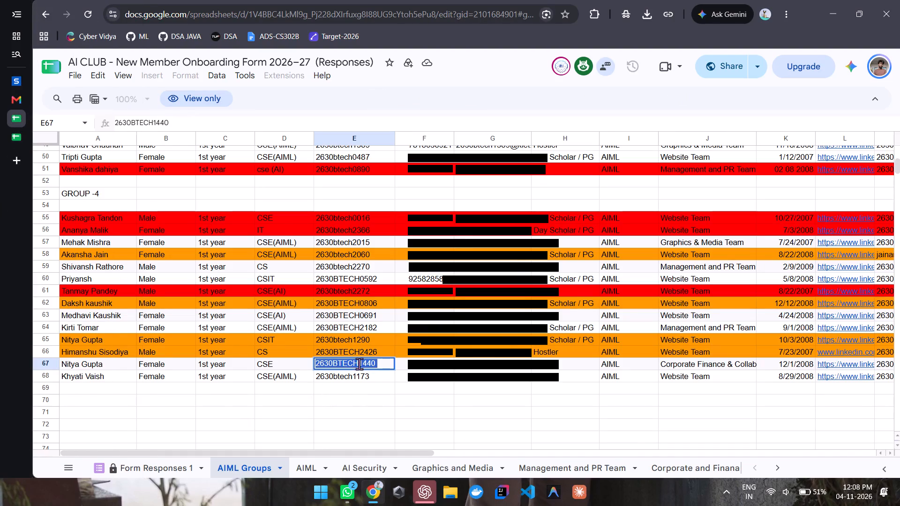
pyautogui.tripleClick(343, 338)
pyautogui.click(343, 338)
pyautogui.hotkey('ctrl', 'c')
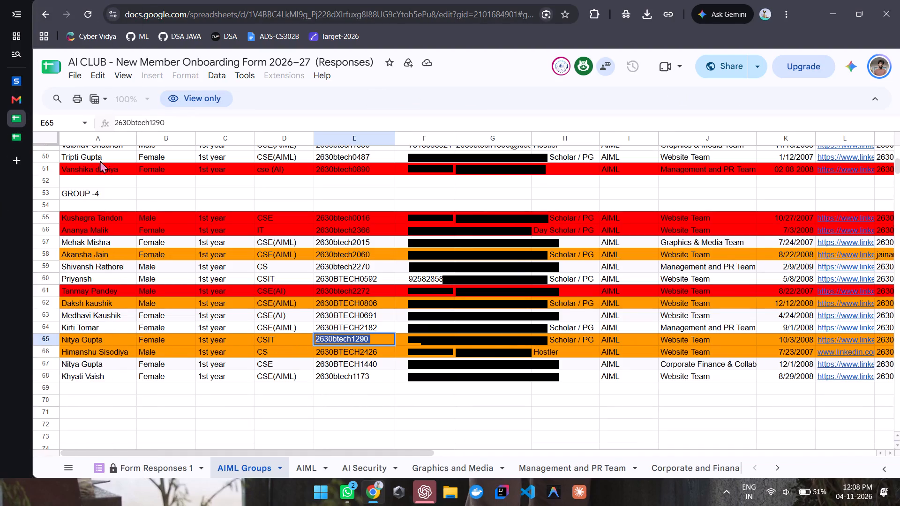
pyautogui.click(12, 132)
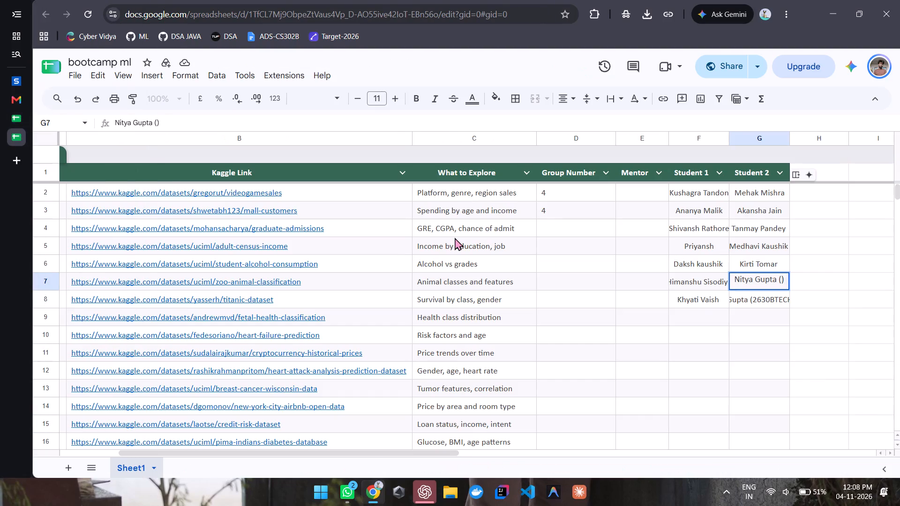
pyautogui.hotkey('ctrl', 'v')
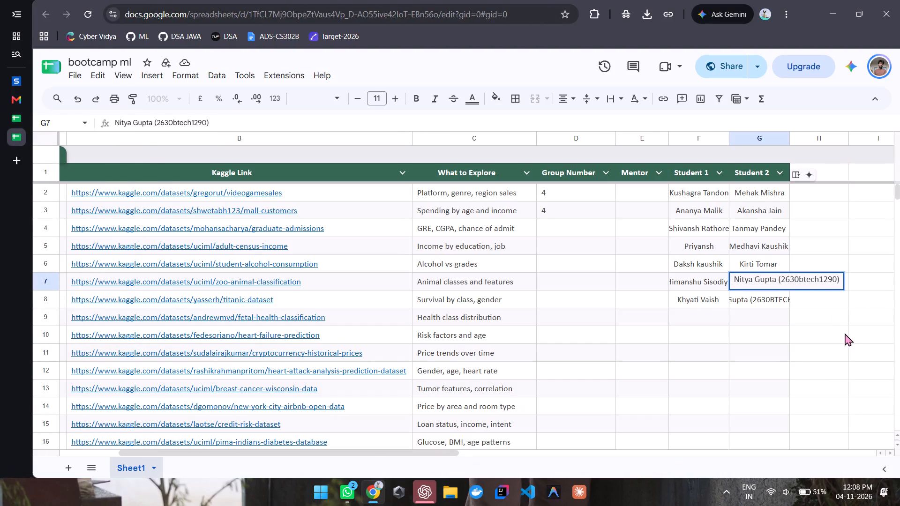
pyautogui.click(769, 299)
pyautogui.doubleClick(769, 299)
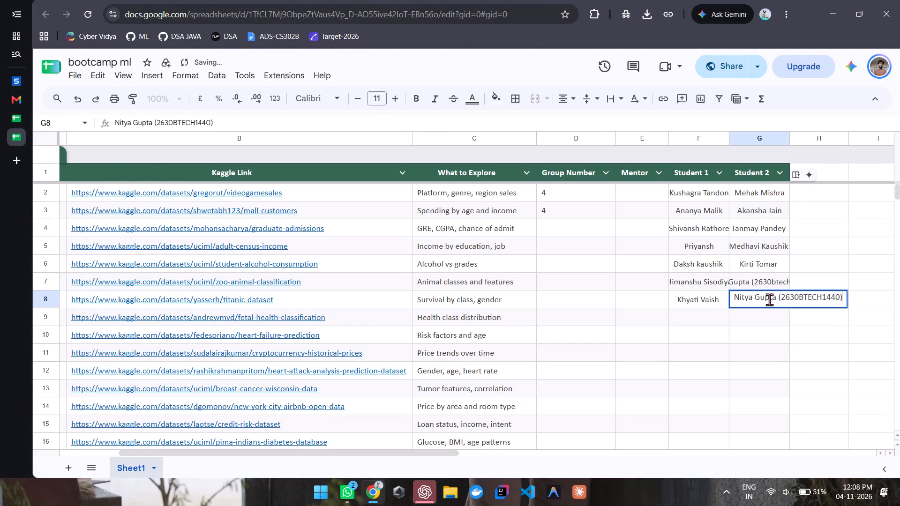
pyautogui.click(837, 350)
# Enter group number 4 for the graduate-admissions, adult-census-income, student-alcohol-consumption, zoo-animal-classification and titanic datasets.
pyautogui.hscroll(1, 837, 350)
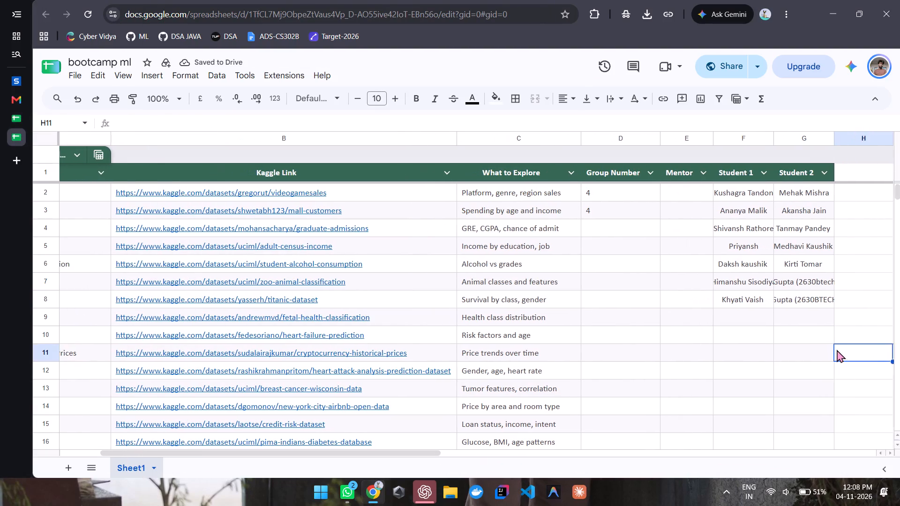
pyautogui.click(595, 223)
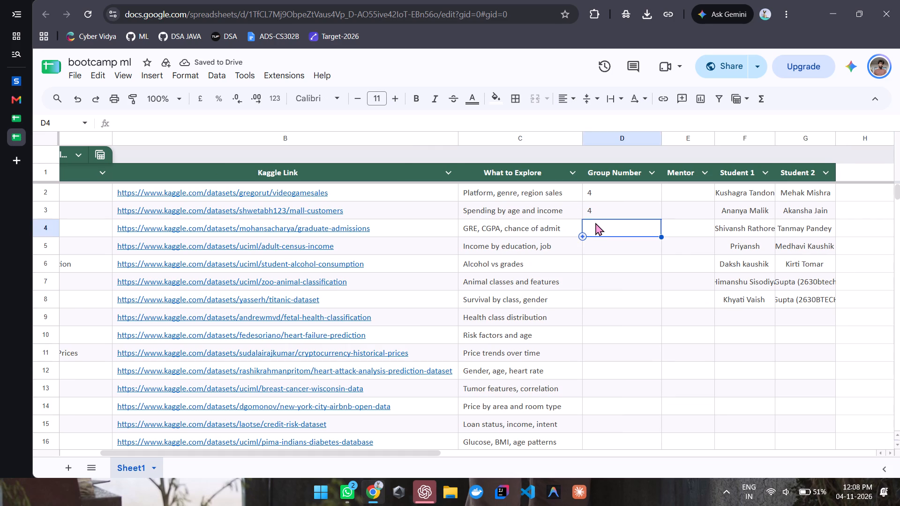
pyautogui.press('3')
pyautogui.press('BackSpace')
pyautogui.press('4')
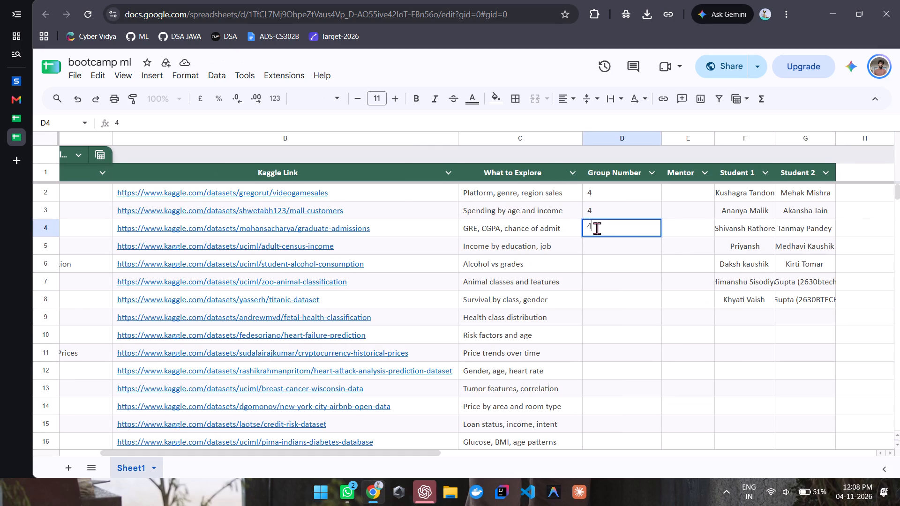
pyautogui.click(600, 238)
pyautogui.press('4')
pyautogui.click(601, 268)
pyautogui.press('4')
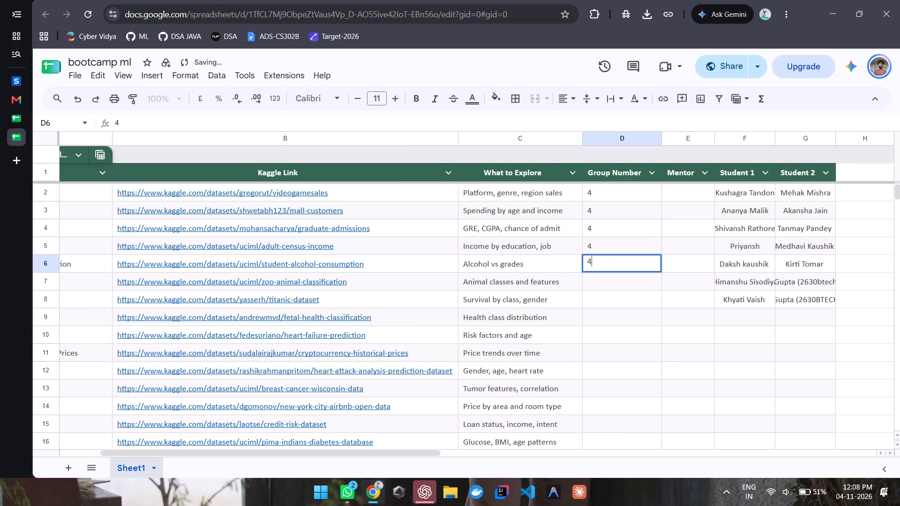
pyautogui.click(602, 280)
pyautogui.press('4')
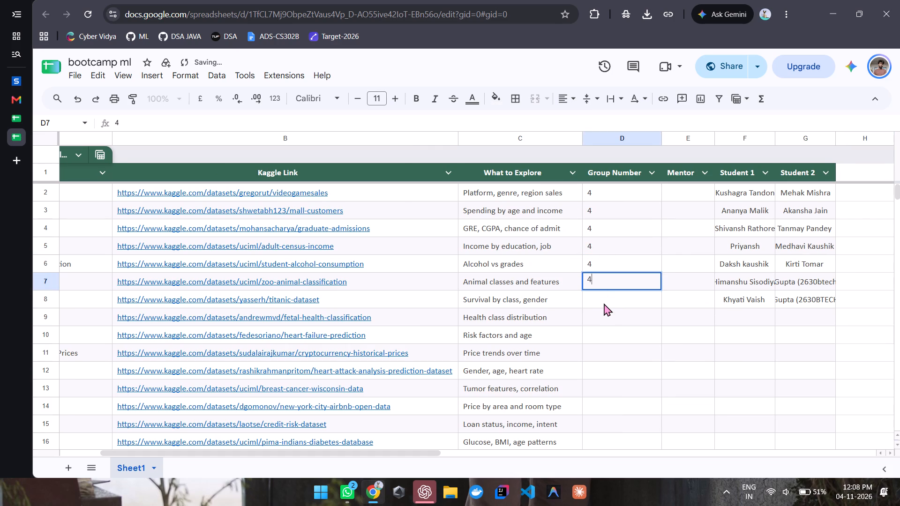
pyautogui.click(604, 303)
pyautogui.press('4')
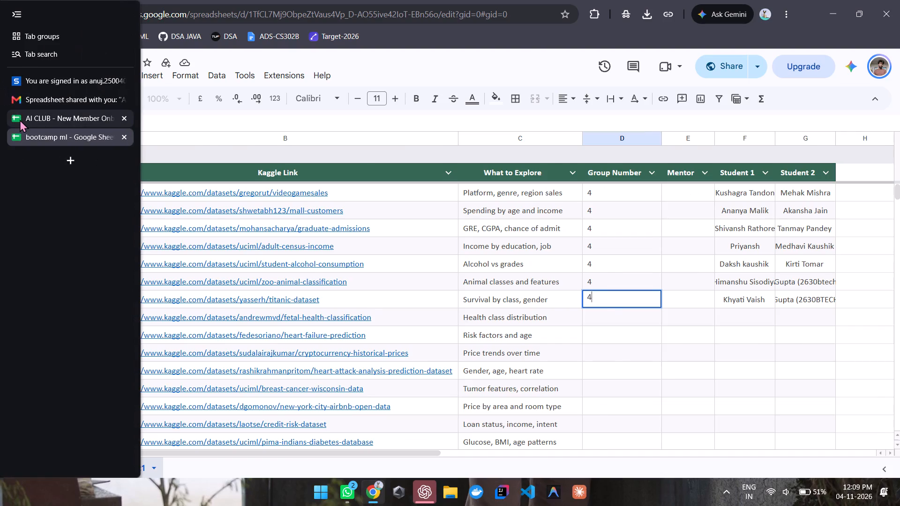
# Replace the student-alcohol-consumption dataset's Student 1 name with the mall-customers dataset's Student 1 name.
pyautogui.click(20, 119)
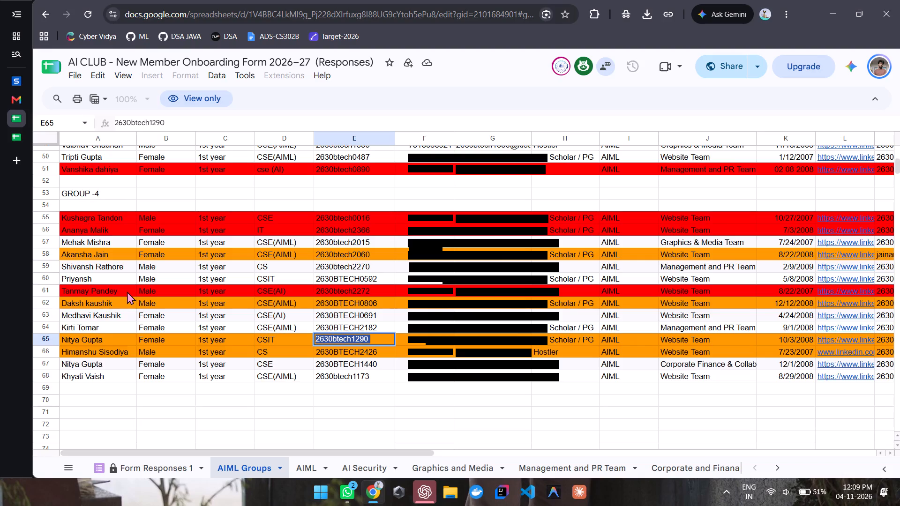
pyautogui.click(60, 133)
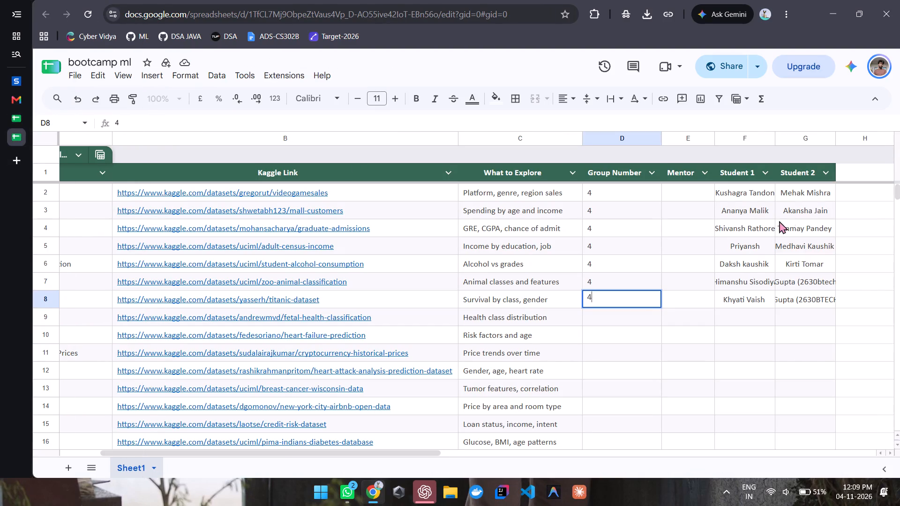
pyautogui.click(757, 212)
pyautogui.doubleClick(757, 212)
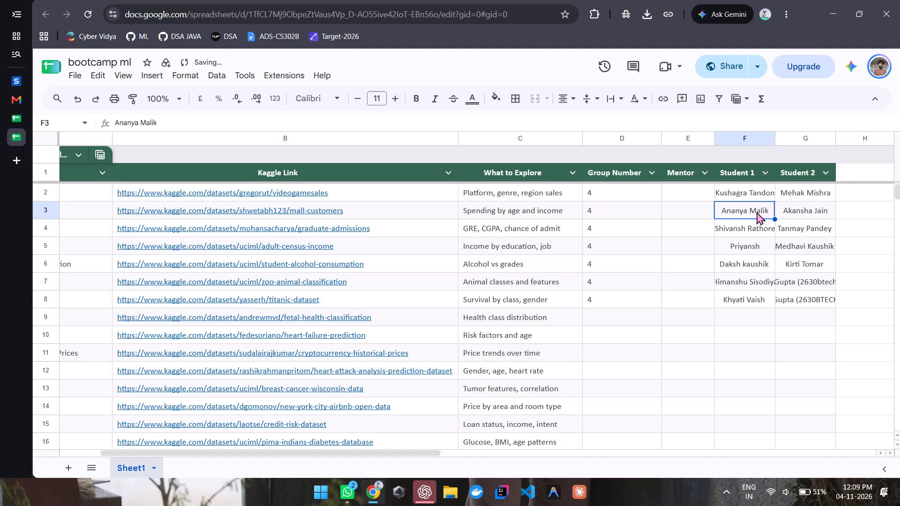
pyautogui.doubleClick(757, 212)
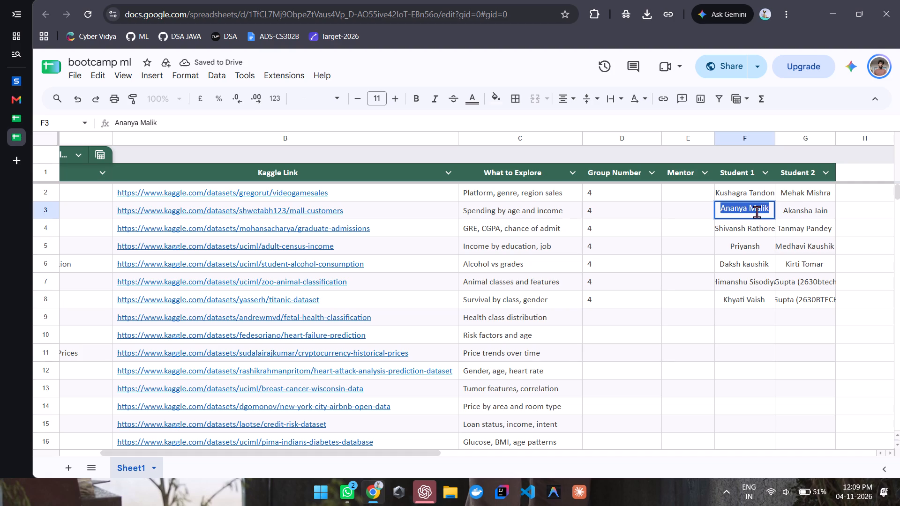
pyautogui.hotkey('ctrl', 'c')
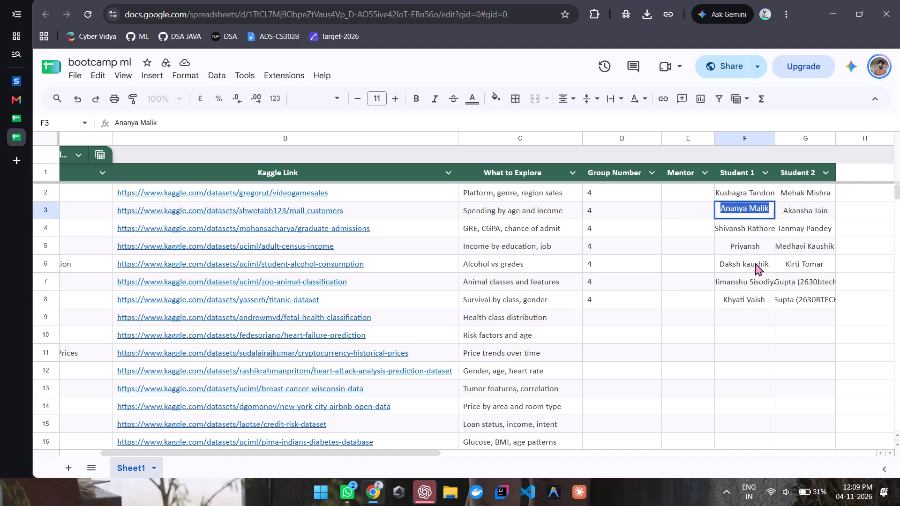
pyautogui.doubleClick(755, 263)
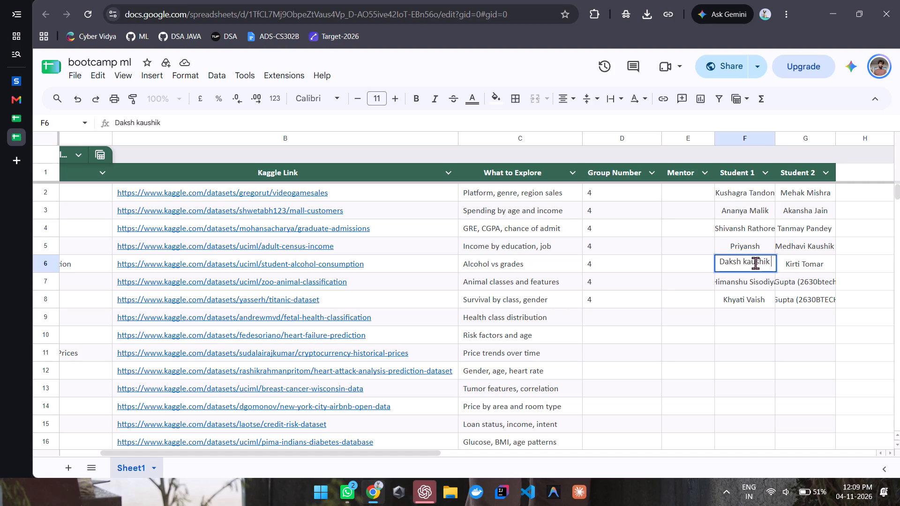
pyautogui.tripleClick(755, 263)
pyautogui.hotkey('ctrl', 'v')
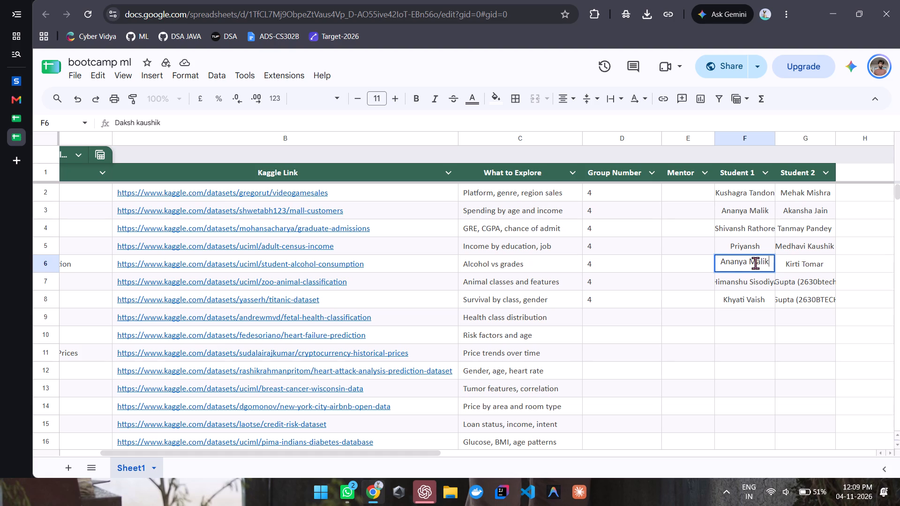
# Replace the mall-customers dataset's Student 1 name with the name from A62 of AIML Groups in the AI CLUB onboarding responses.
pyautogui.tripleClick(743, 213)
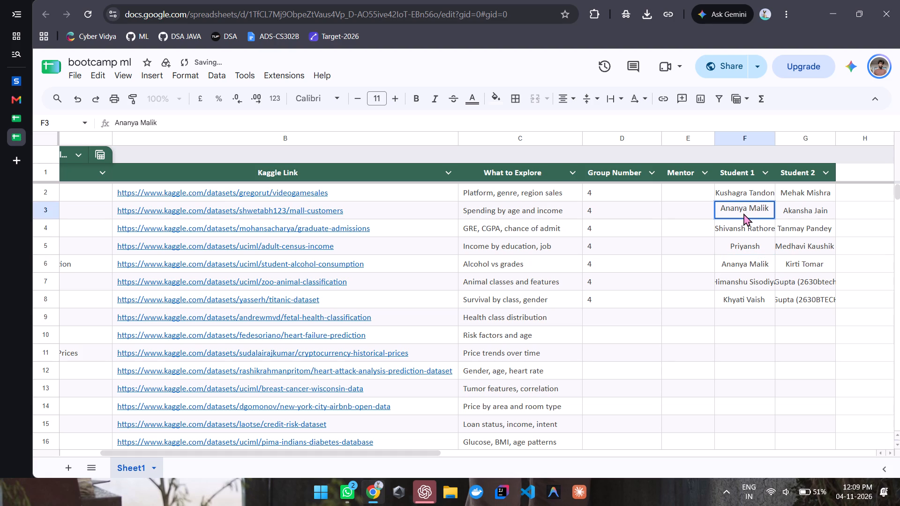
pyautogui.click(743, 213)
pyautogui.click(743, 209)
pyautogui.click(713, 348)
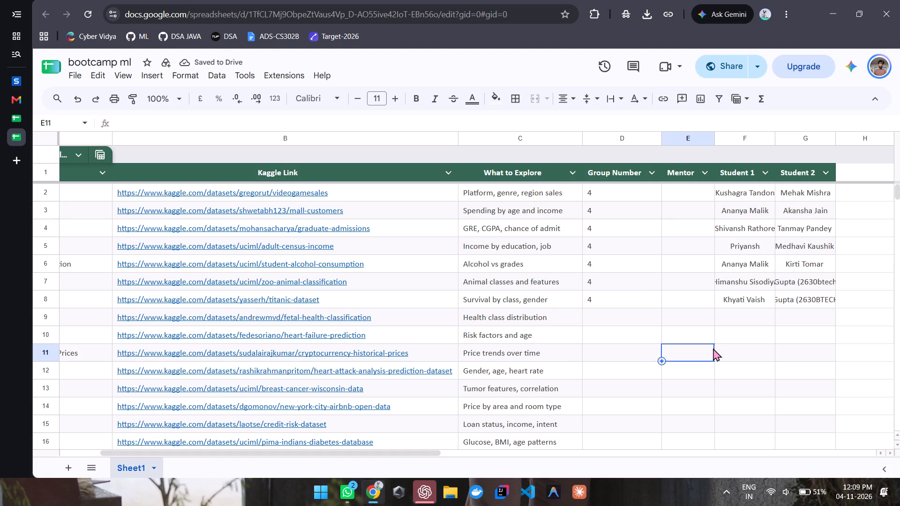
pyautogui.tripleClick(752, 209)
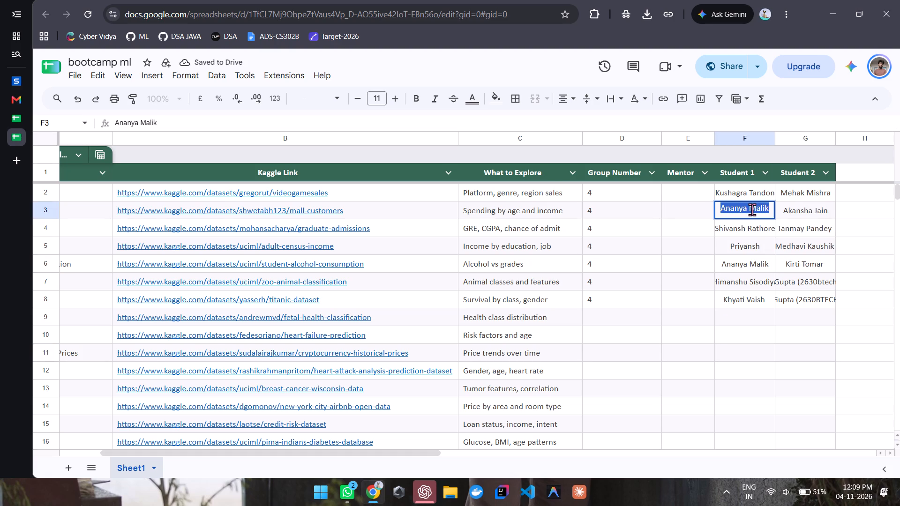
pyautogui.click(13, 119)
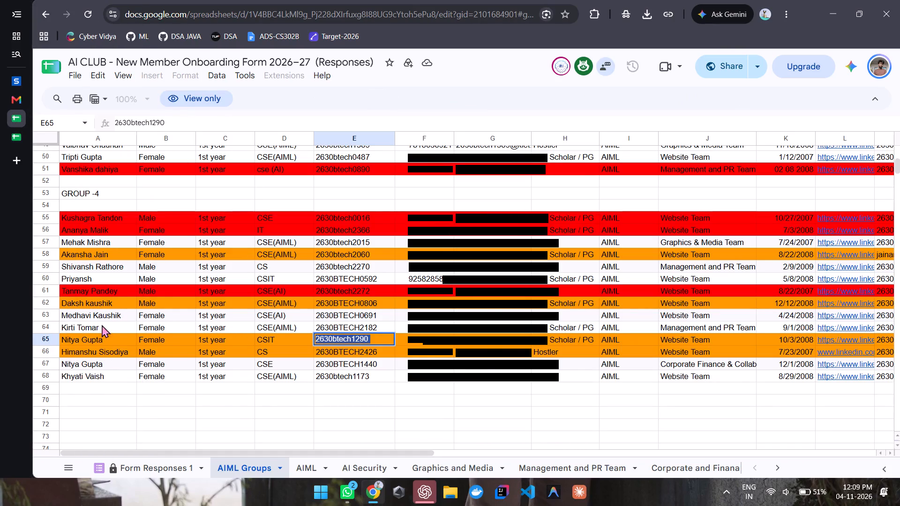
pyautogui.doubleClick(118, 296)
pyautogui.tripleClick(103, 301)
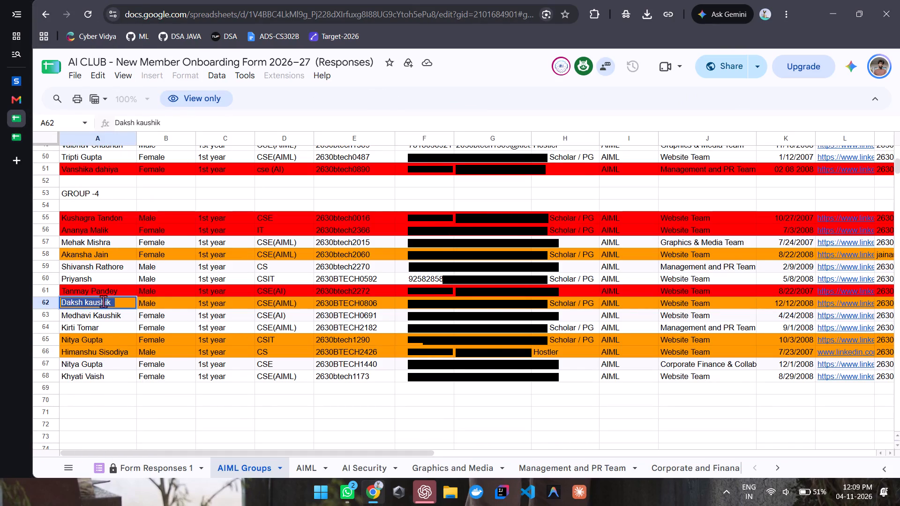
pyautogui.doubleClick(103, 301)
pyautogui.hotkey('ctrl', 'c')
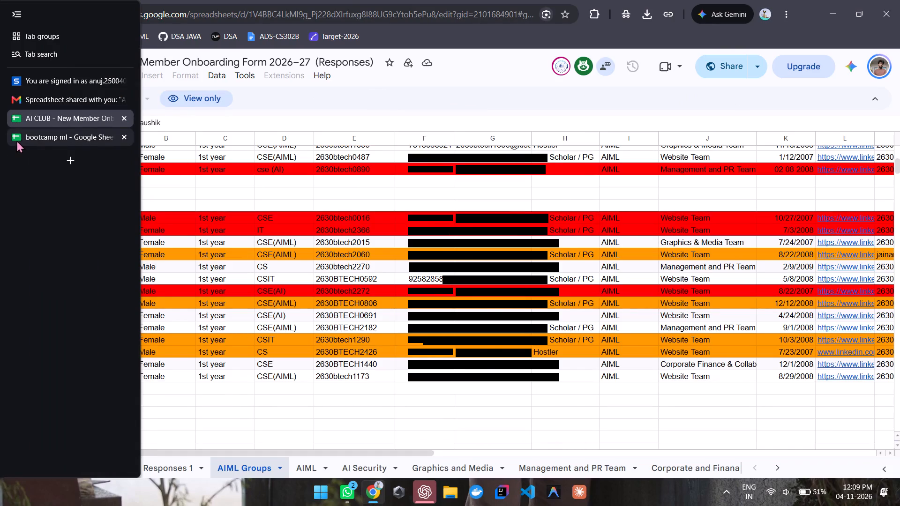
pyautogui.click(16, 140)
pyautogui.hotkey('ctrl', 'v')
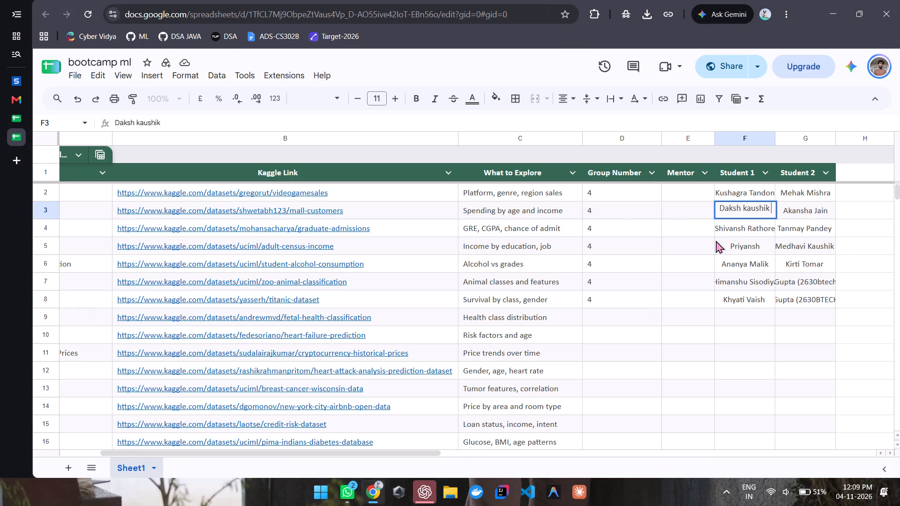
pyautogui.click(872, 377)
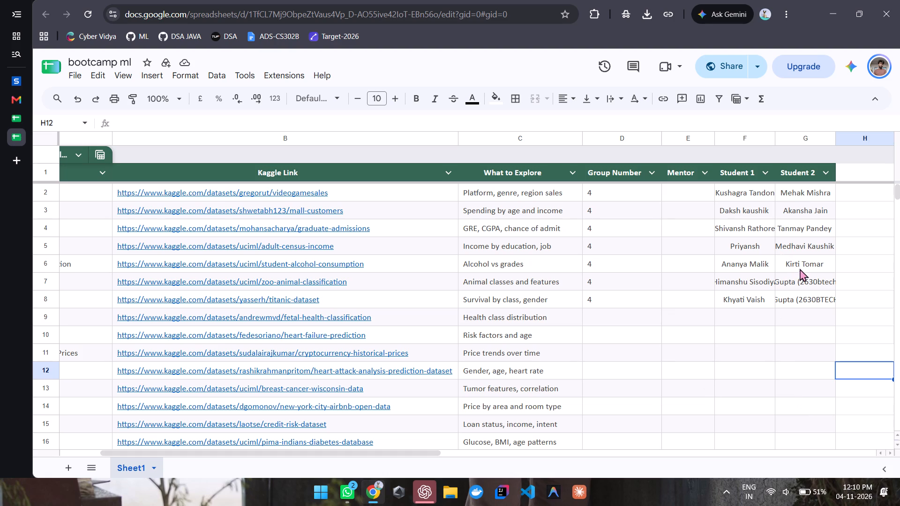
# Enter Sahil as mentor for the student-alcohol-consumption dataset and Ayushi as mentor for the adult-census-income dataset.
pyautogui.click(684, 258)
pyautogui.doubleClick(685, 265)
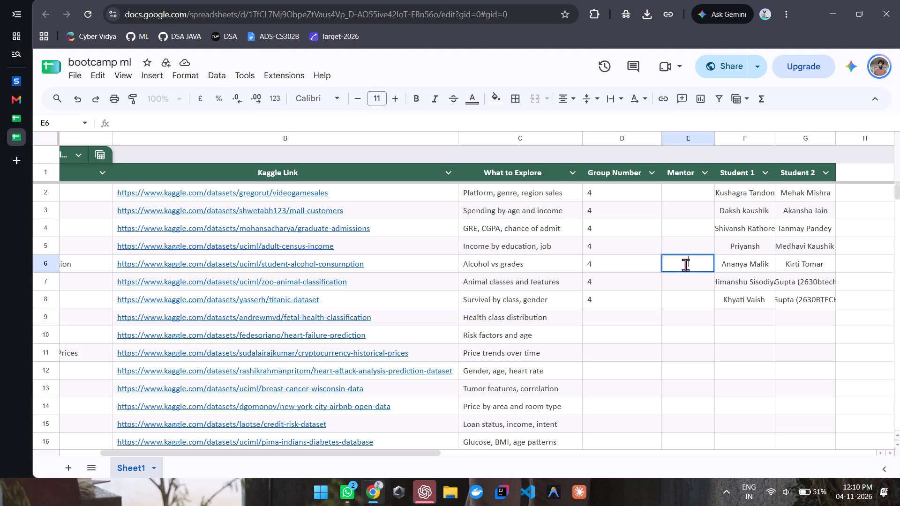
pyautogui.write('Sah')
pyautogui.write('il')
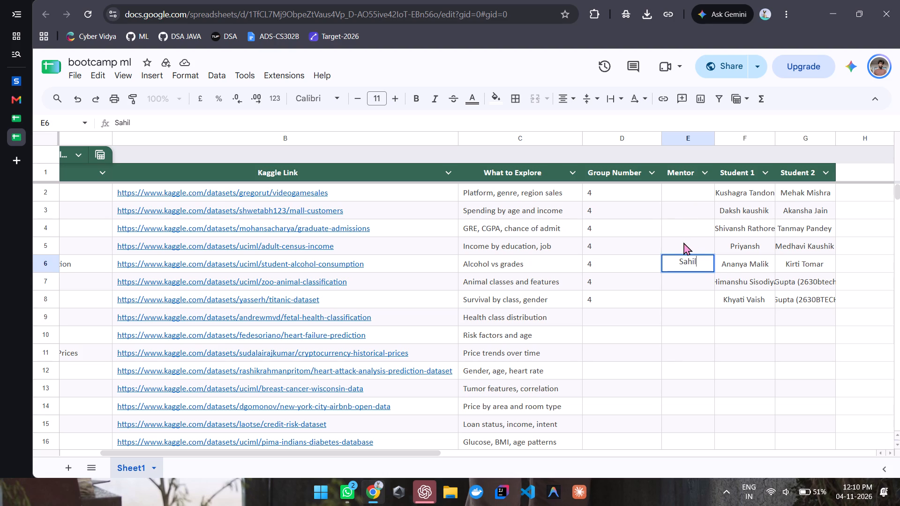
pyautogui.click(683, 242)
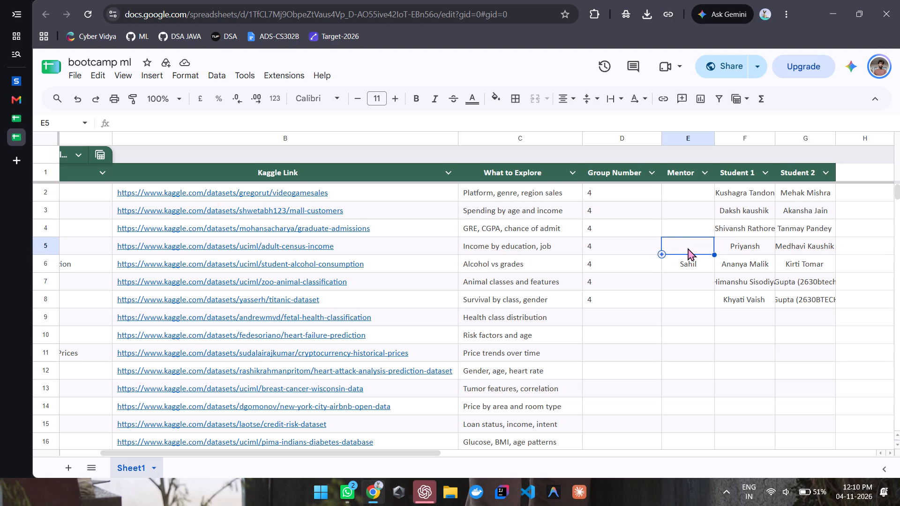
pyautogui.doubleClick(687, 247)
pyautogui.write('Ayushi')
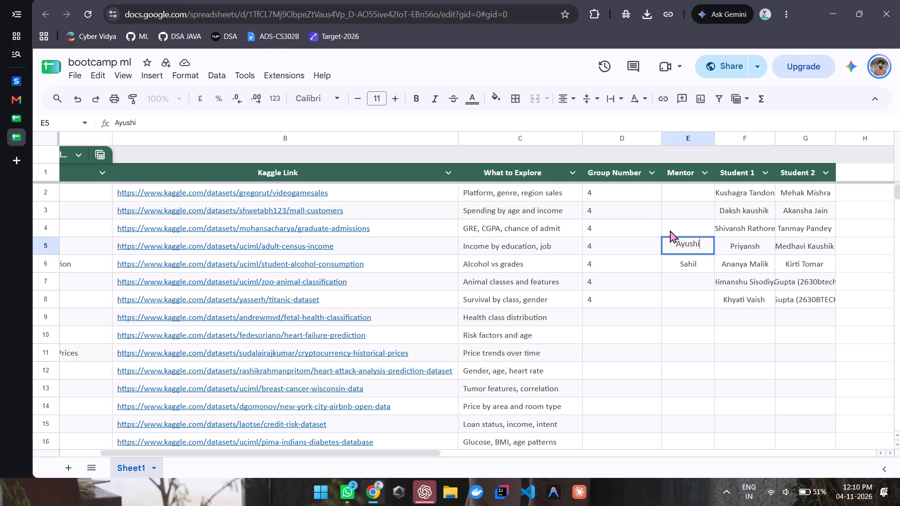
# Enter the mentors Bani for videogamesales, Toshi for mall-customers and Ishu for graduate-admissions.
pyautogui.click(676, 224)
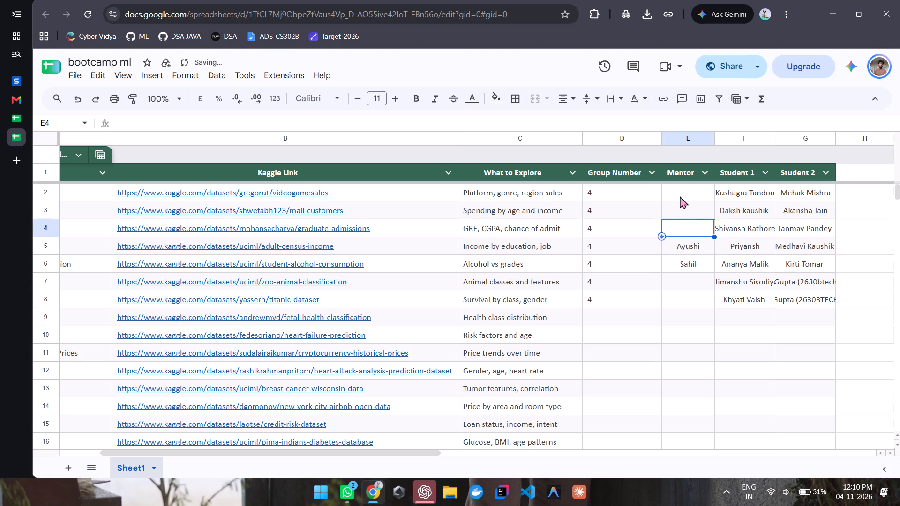
pyautogui.click(680, 193)
pyautogui.doubleClick(680, 193)
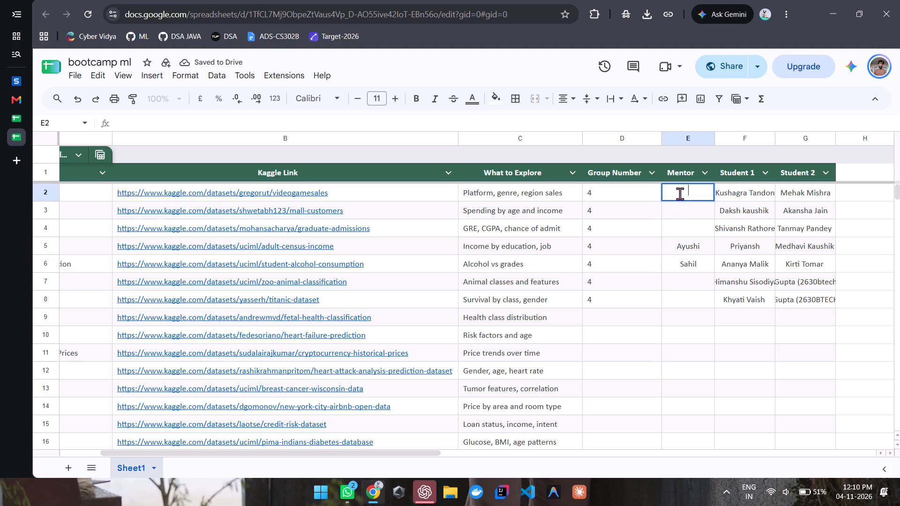
pyautogui.write('Bani')
pyautogui.doubleClick(684, 215)
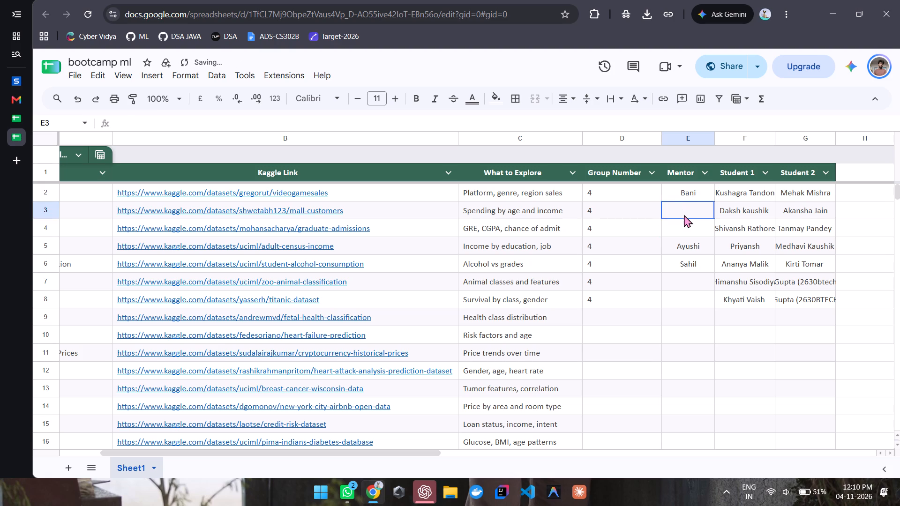
pyautogui.write('Toshi')
pyautogui.doubleClick(683, 230)
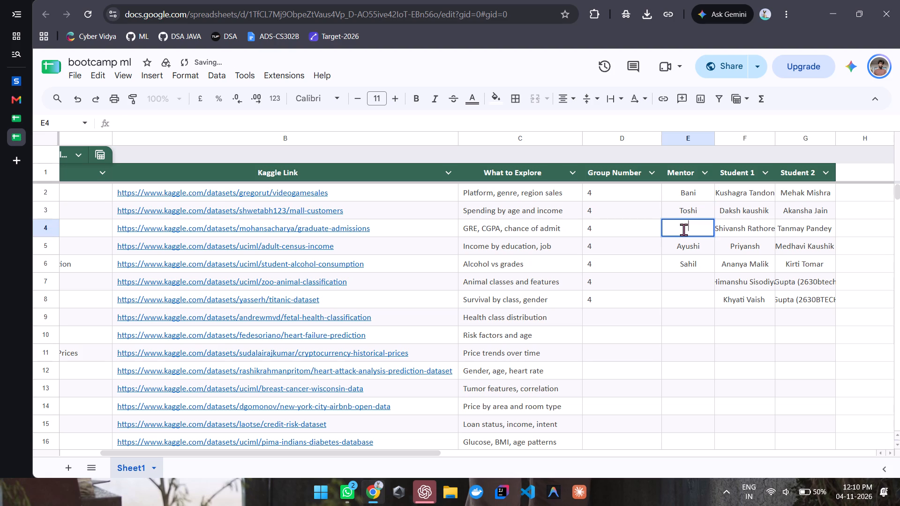
pyautogui.write('Ishu')
# Enter Mansi as mentor for the zoo-animal-classification dataset and Himanshu for the titanic dataset, and save the sheet.
pyautogui.click(690, 275)
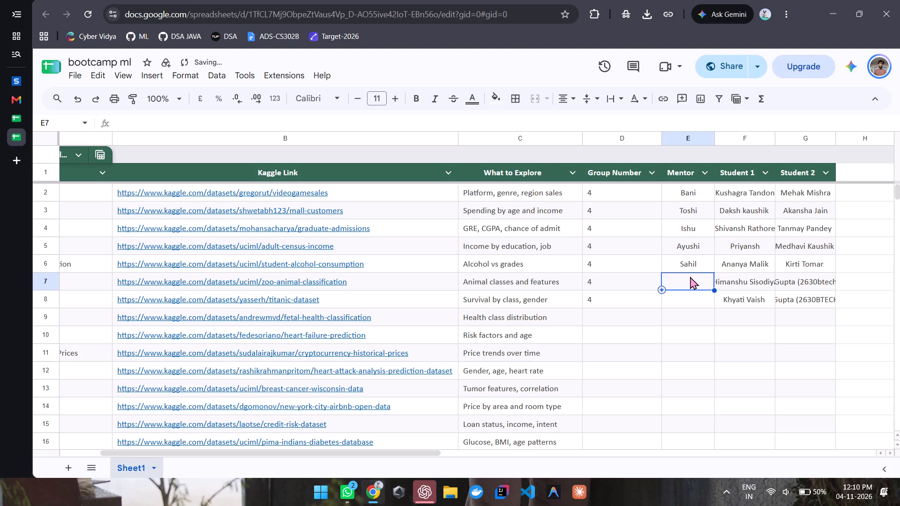
pyautogui.doubleClick(690, 276)
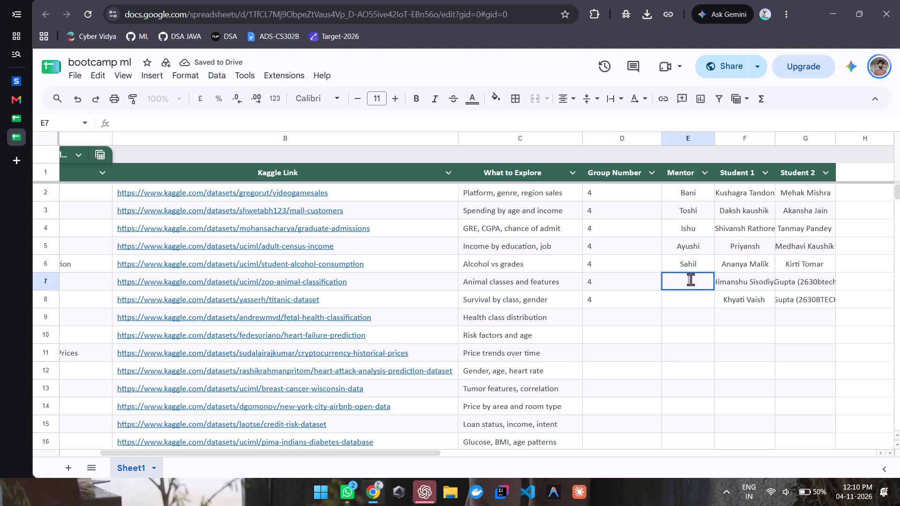
pyautogui.write('Man')
pyautogui.write('si')
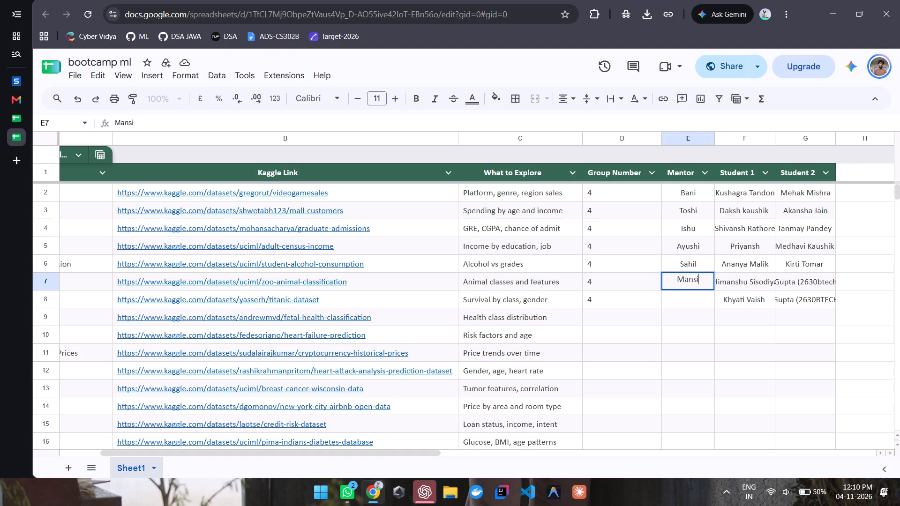
pyautogui.doubleClick(694, 299)
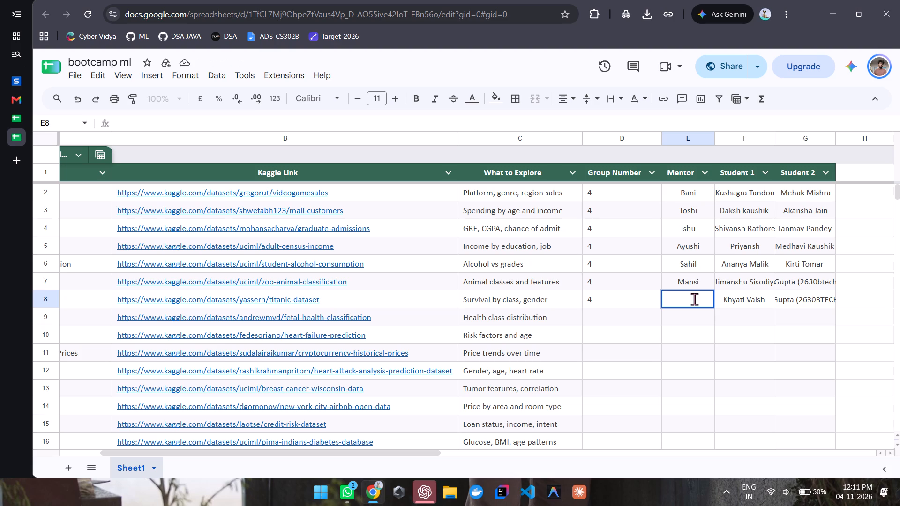
pyautogui.write('Hina')
pyautogui.press('BackSpace')
pyautogui.press('BackSpace')
pyautogui.write('manshu')
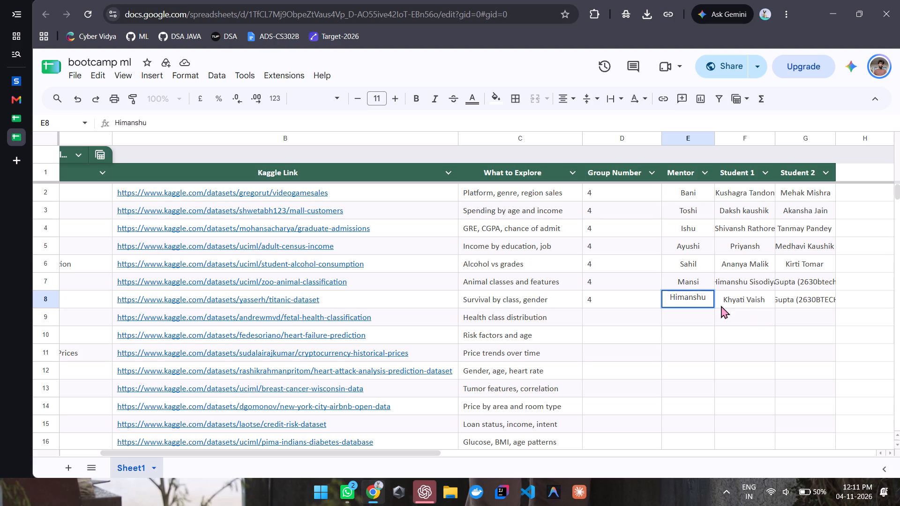
pyautogui.hscroll(-3, 842, 342)
pyautogui.hscroll(1, 842, 342)
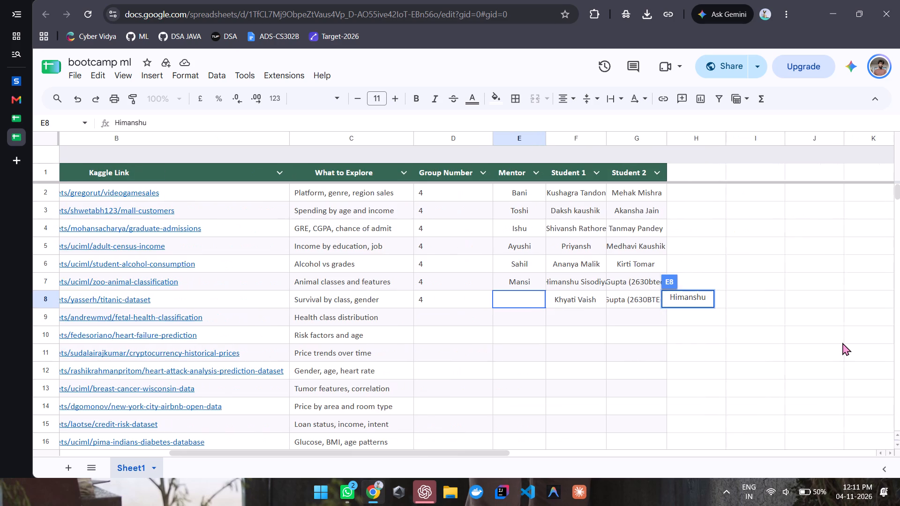
pyautogui.hscroll(3, 842, 342)
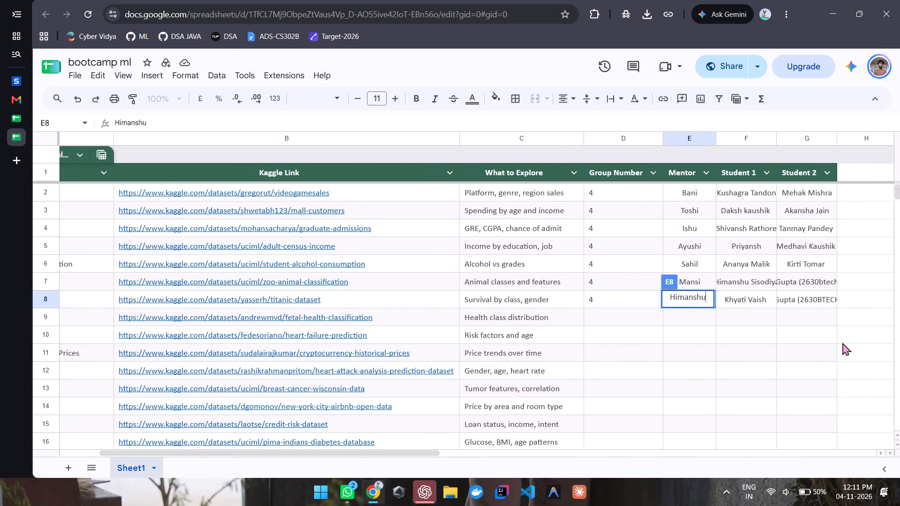
pyautogui.click(842, 342)
pyautogui.hscroll(-1, 842, 342)
pyautogui.hotkey('ctrl', 's')
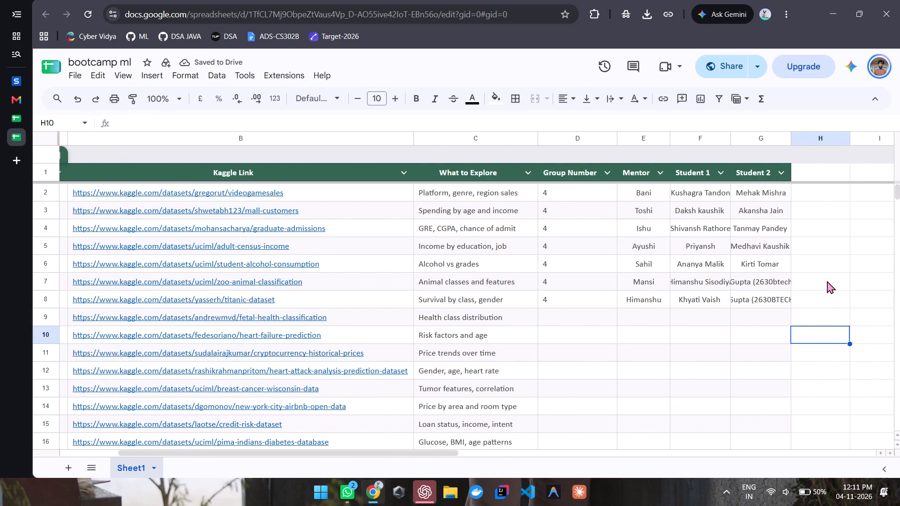
# Compare the group 4 student assignments in bootcamp ml with the GROUP -4 member list in the AI CLUB responses' AIML Groups sheet.
pyautogui.scroll(1, 827, 281)
pyautogui.hscroll(-1, 827, 281)
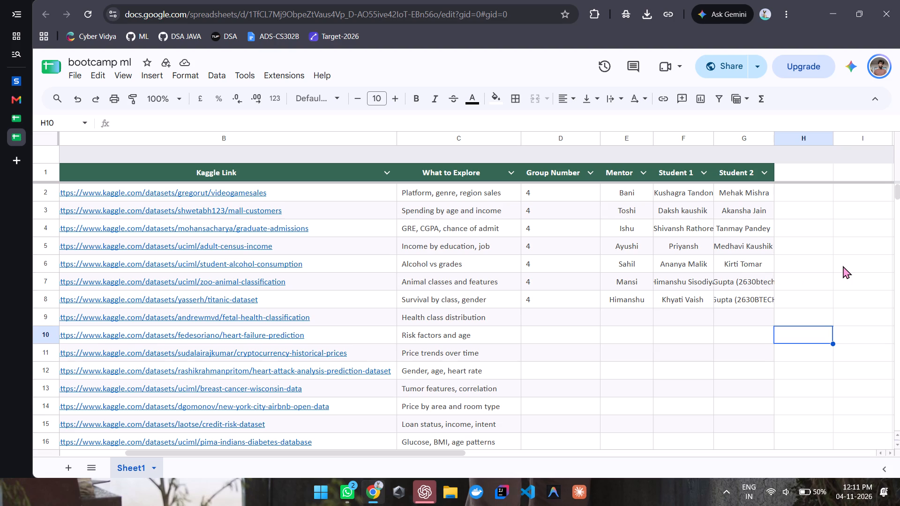
pyautogui.click(24, 115)
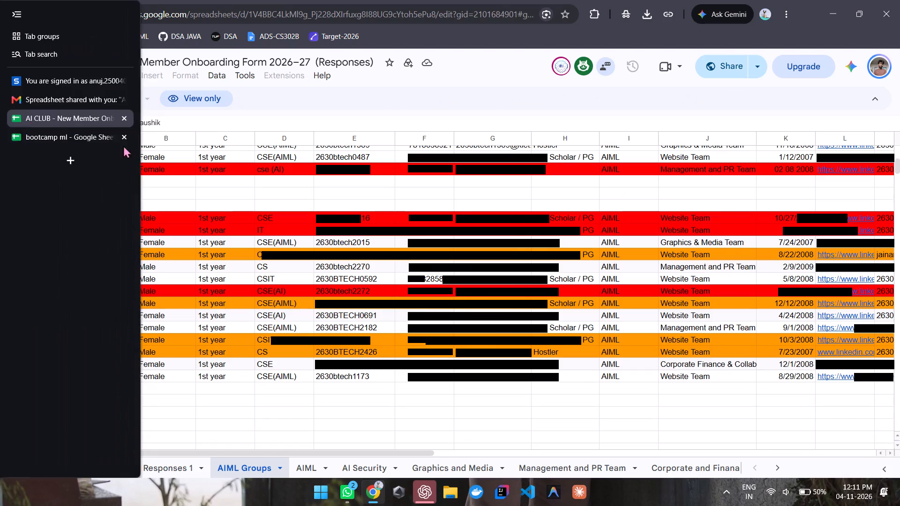
pyautogui.click(172, 416)
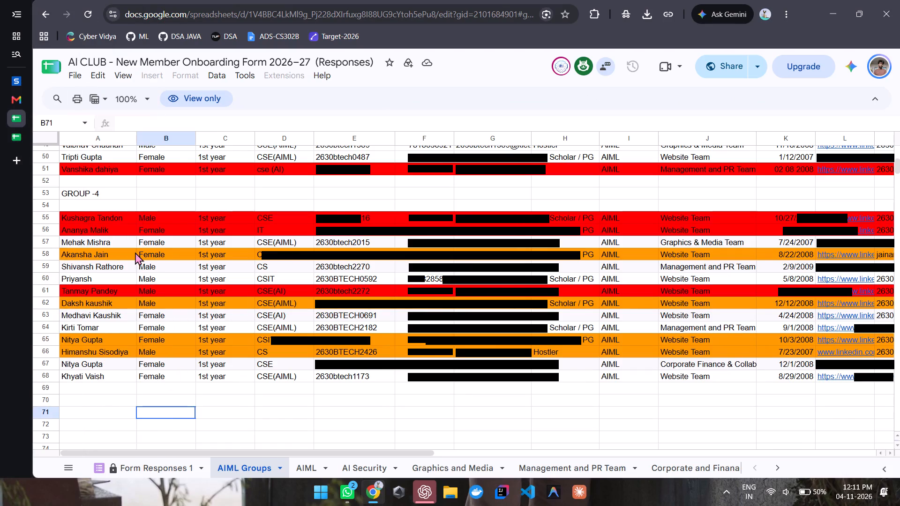
pyautogui.hscroll(-5, 135, 252)
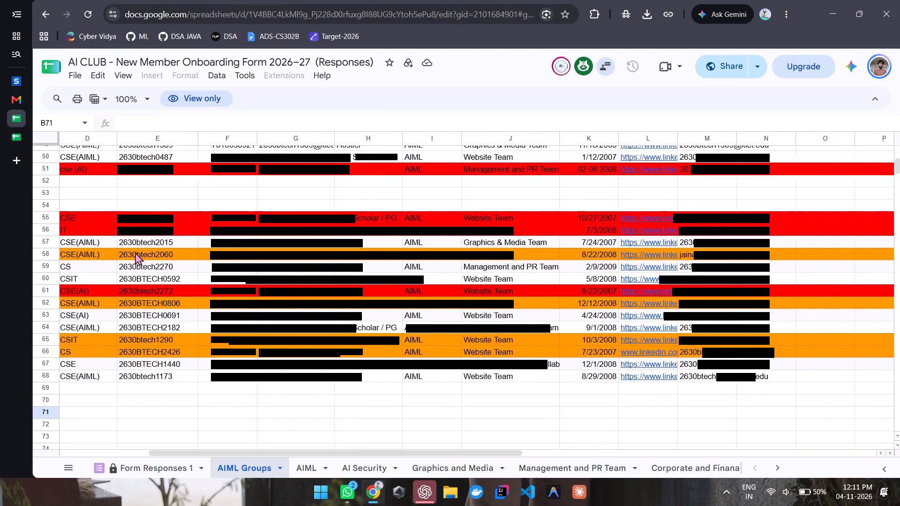
pyautogui.hscroll(5, 135, 252)
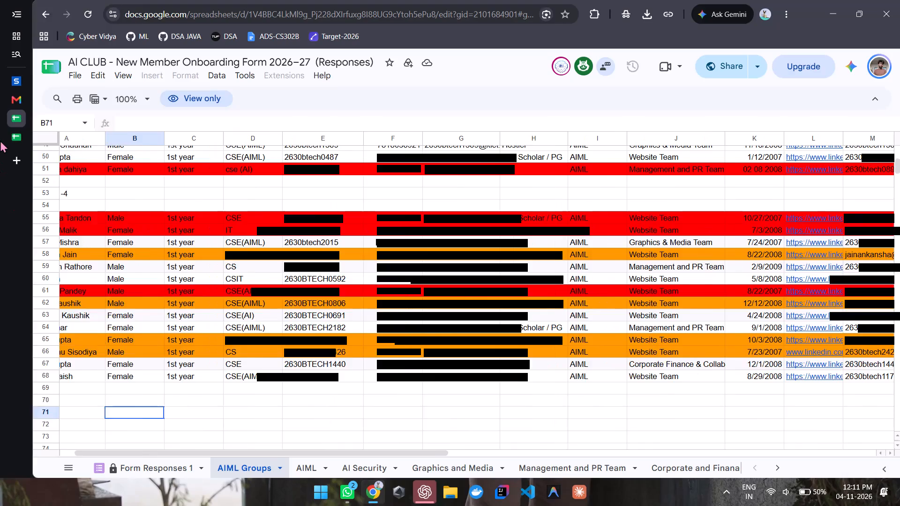
pyautogui.click(25, 134)
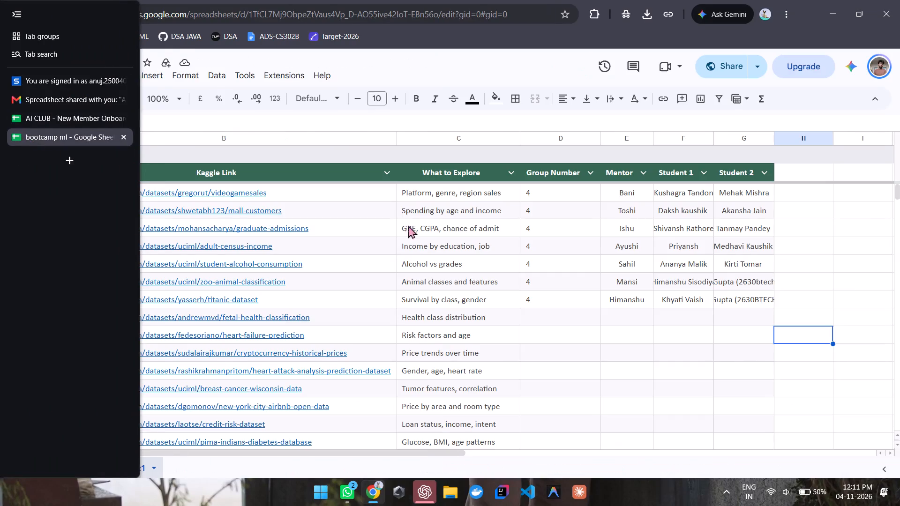
pyautogui.hscroll(8, 438, 239)
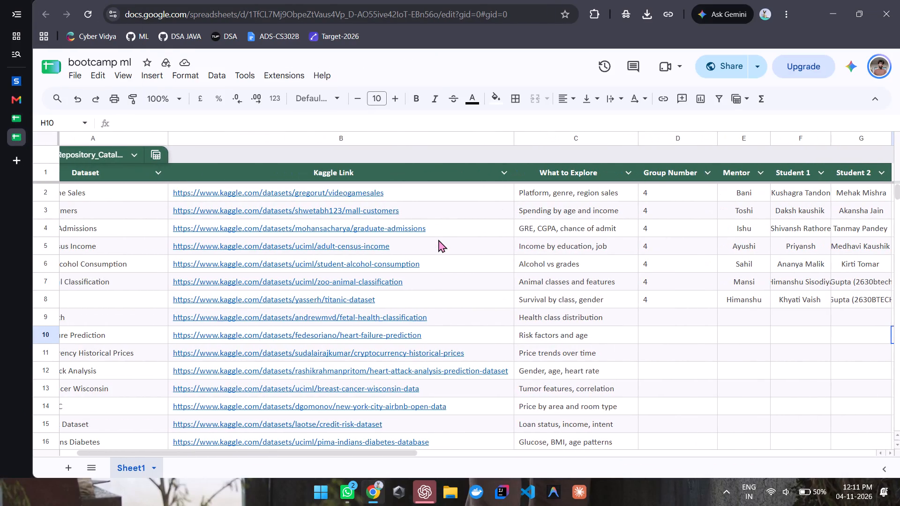
# Save the bootcamp ml spreadsheet.
pyautogui.hotkey('ctrl', 's')
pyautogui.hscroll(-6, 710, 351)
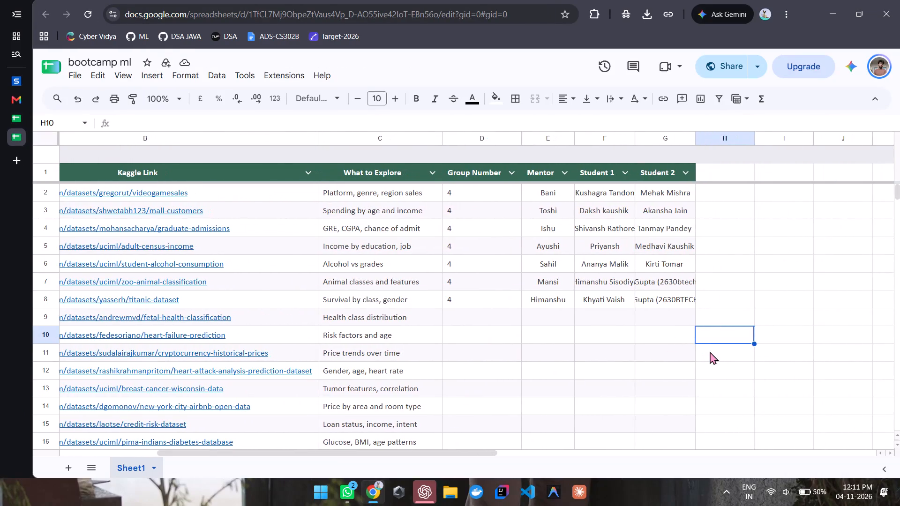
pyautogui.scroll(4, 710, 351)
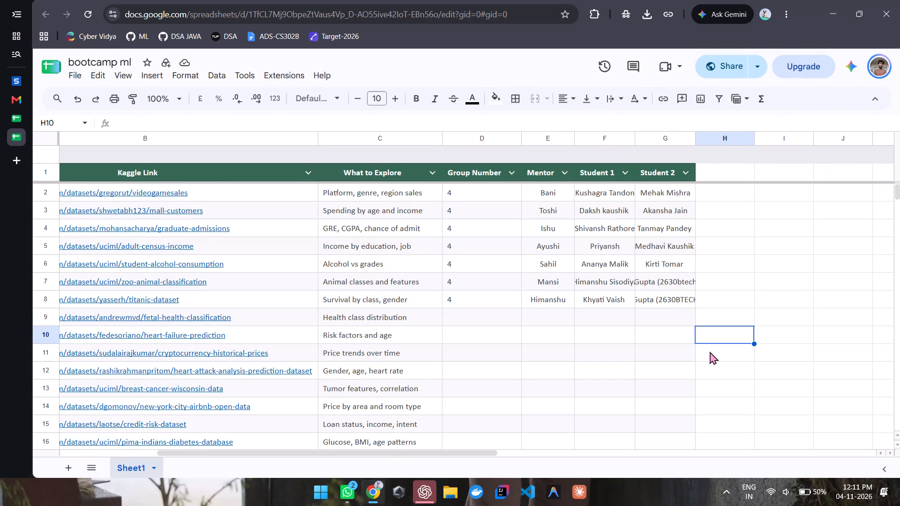
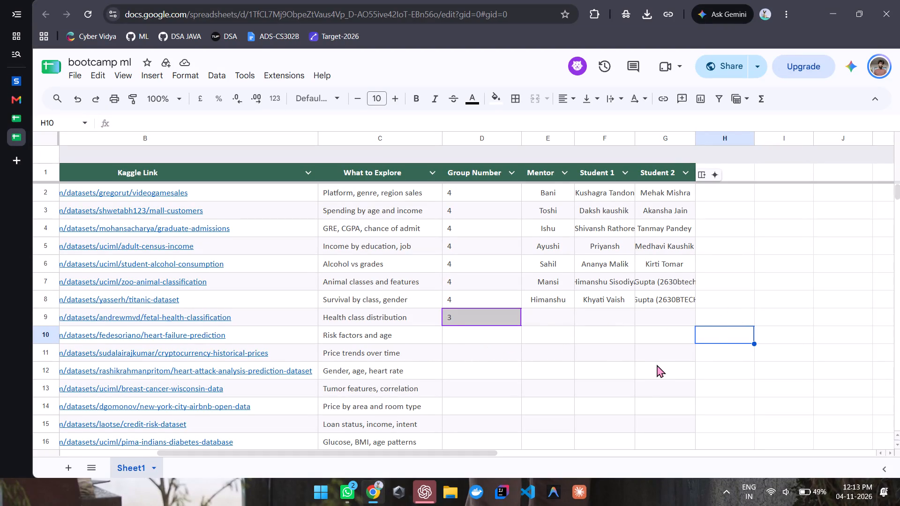
# Close the bootcamp ml spreadsheet.
pyautogui.scroll(2, 657, 365)
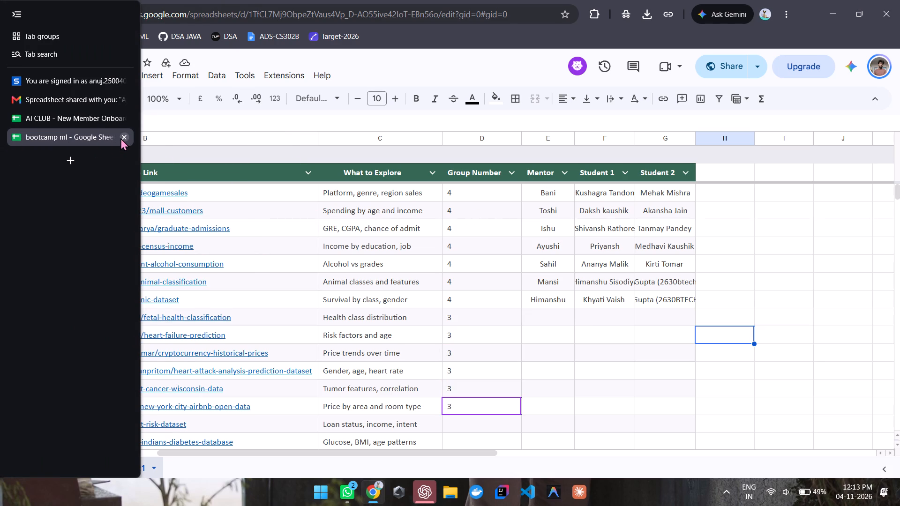
pyautogui.click(125, 138)
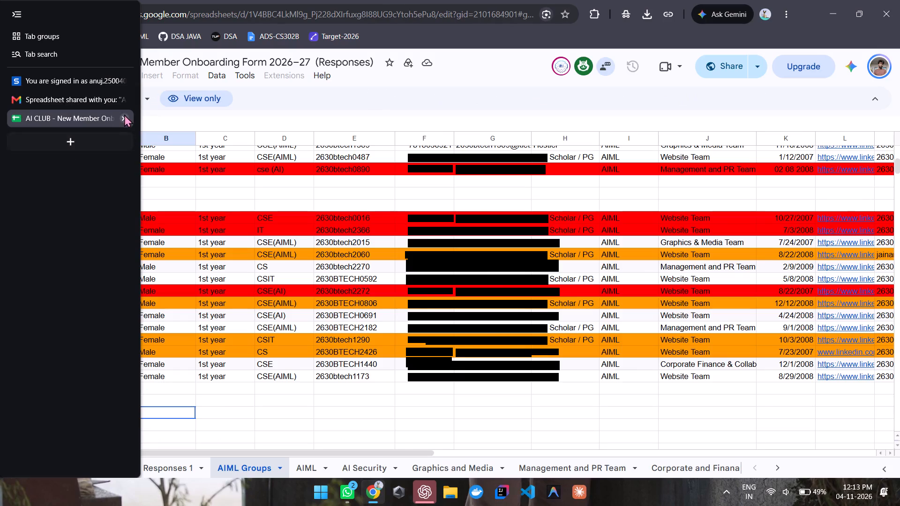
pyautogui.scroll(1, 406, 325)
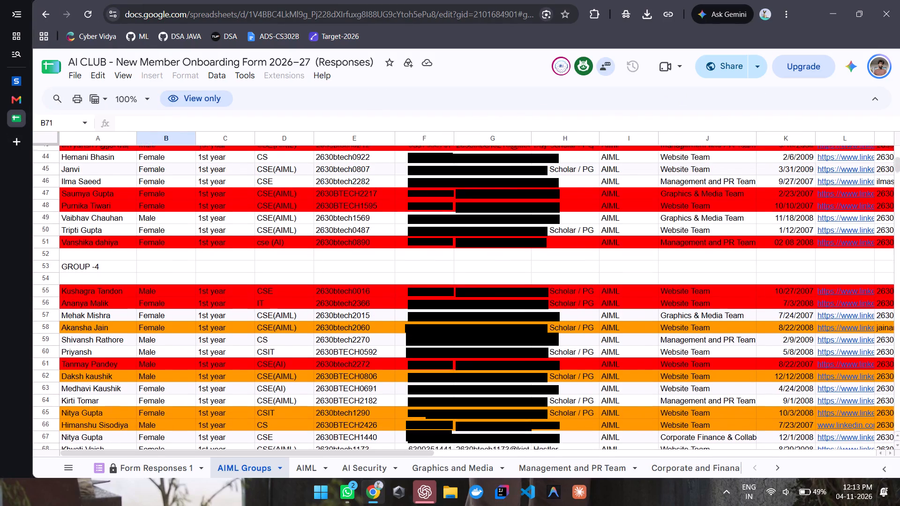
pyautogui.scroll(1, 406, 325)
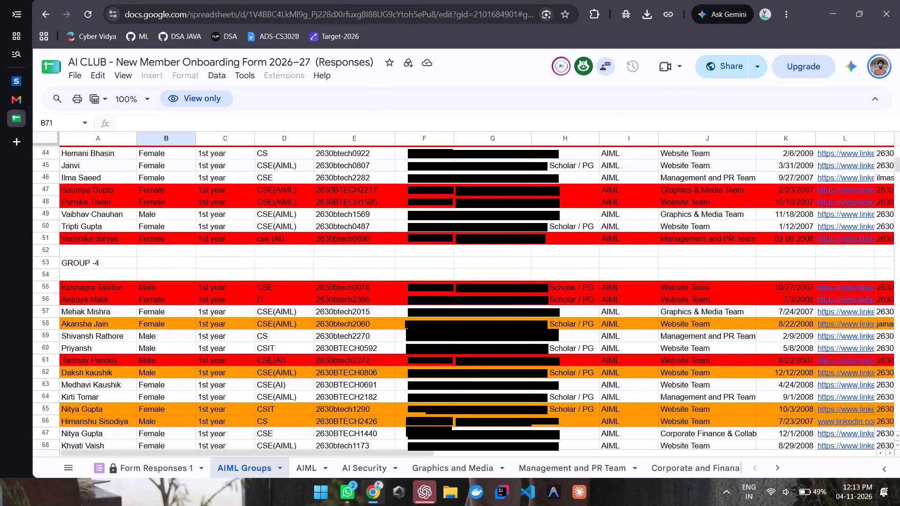
# Review the member lists above GROUP -4 in the AIML Groups sheet, back to the Group 1 and Group 2 entries.
pyautogui.scroll(3, 406, 325)
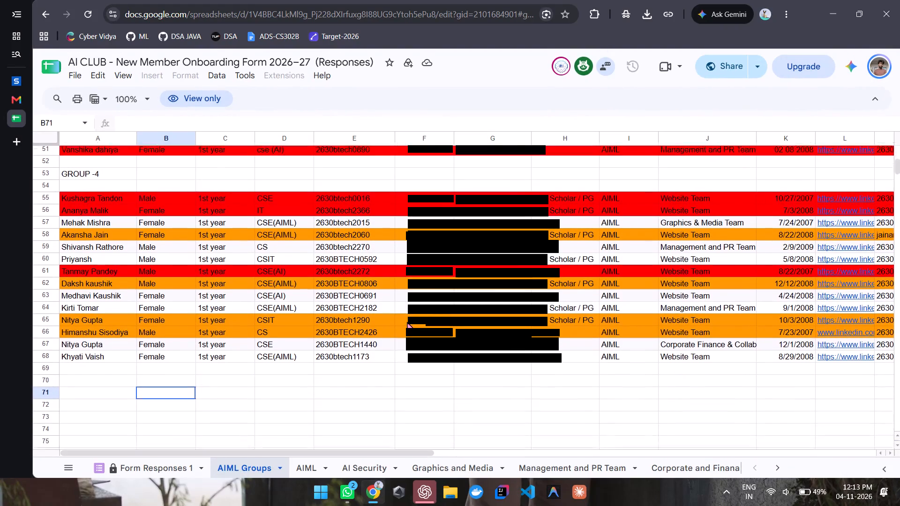